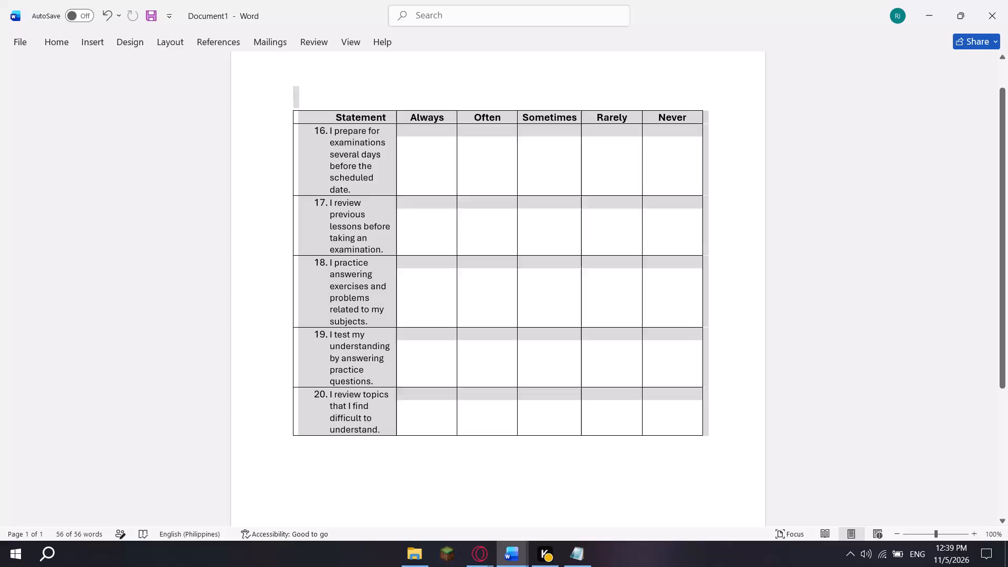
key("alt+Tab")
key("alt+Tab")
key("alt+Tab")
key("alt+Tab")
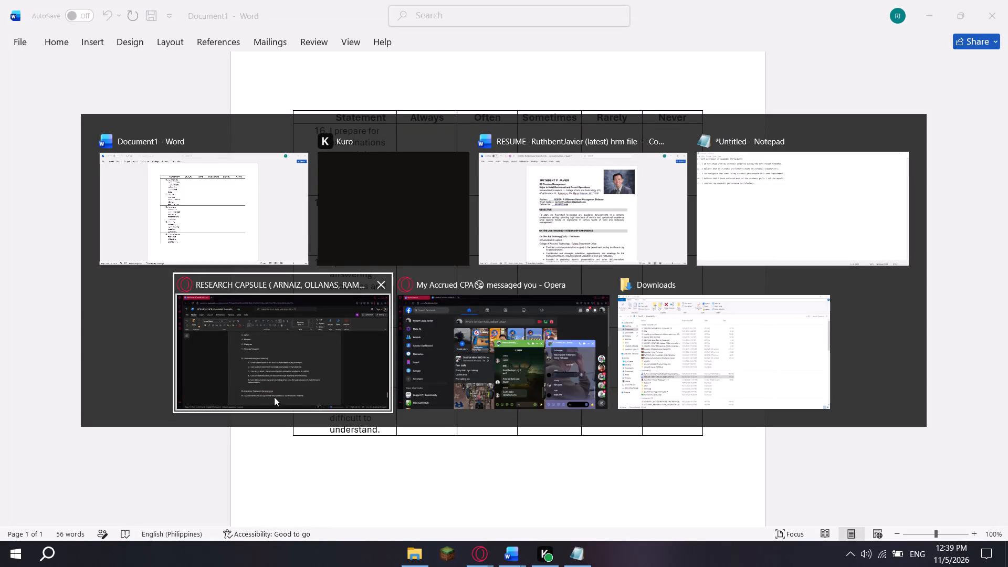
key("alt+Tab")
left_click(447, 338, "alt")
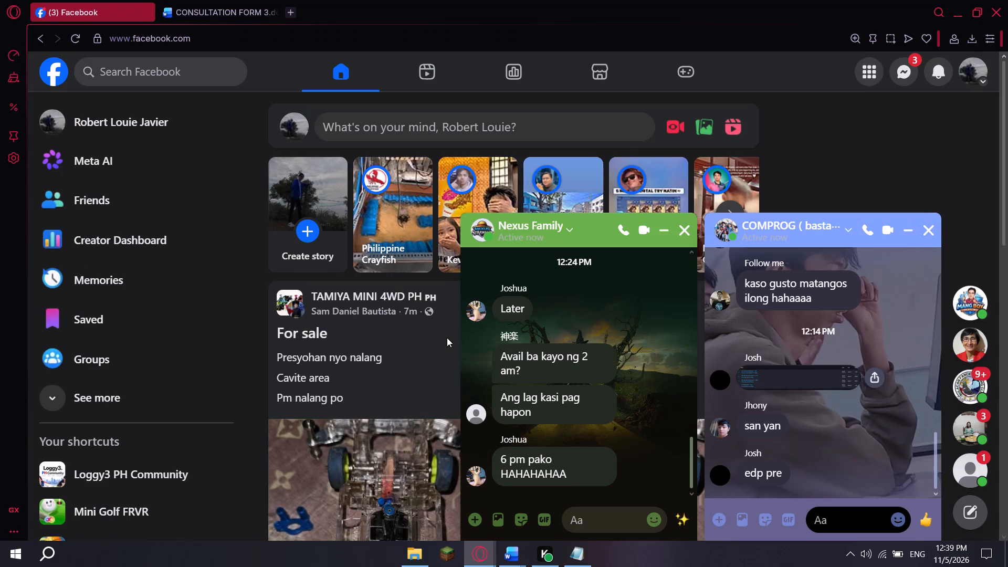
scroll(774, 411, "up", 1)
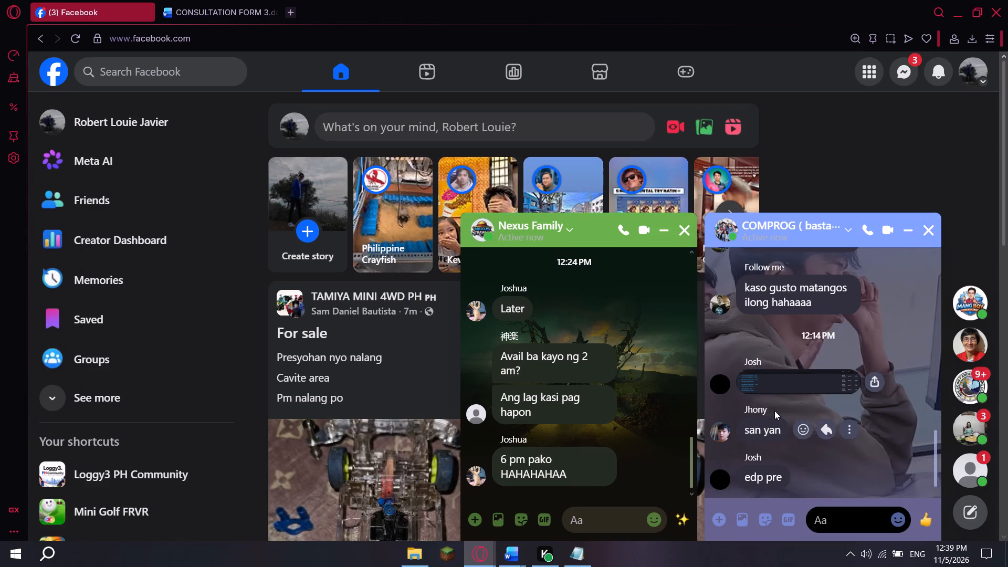
Switch to the RESEARCH CAPSULE document in Opera and look through the questionnaire sections preceding the Part III rating scale.
key("alt+Tab")
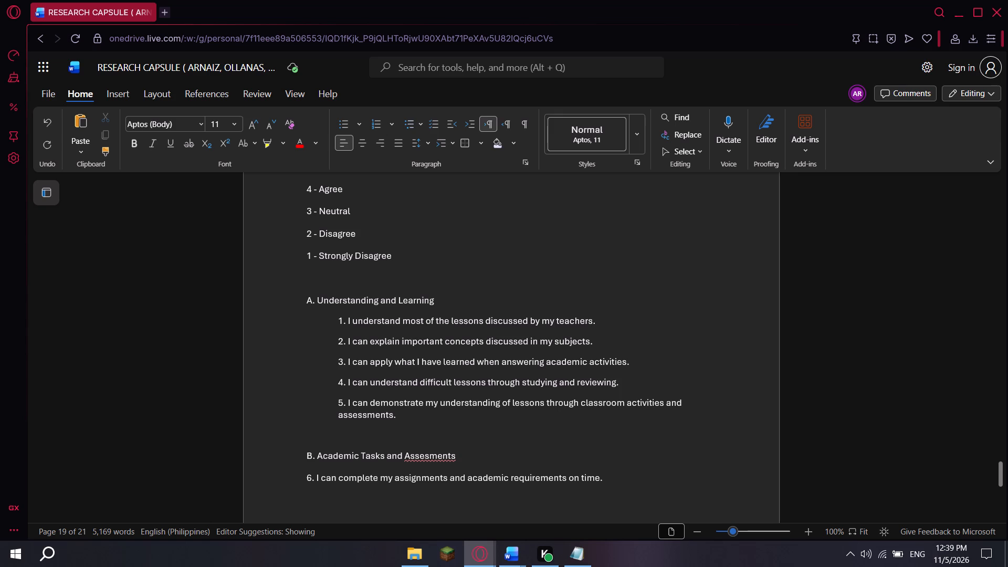
scroll(561, 384, "up", 4)
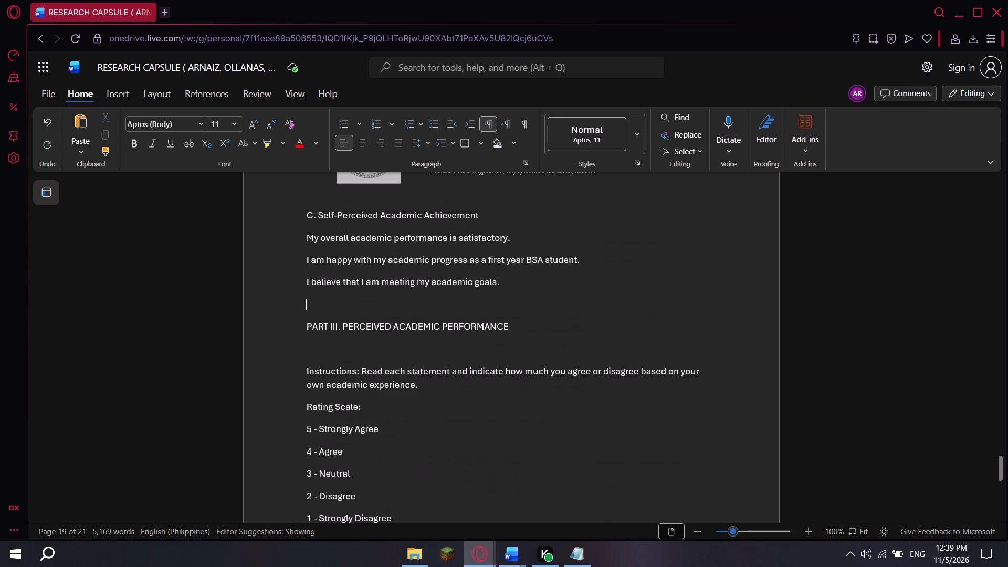
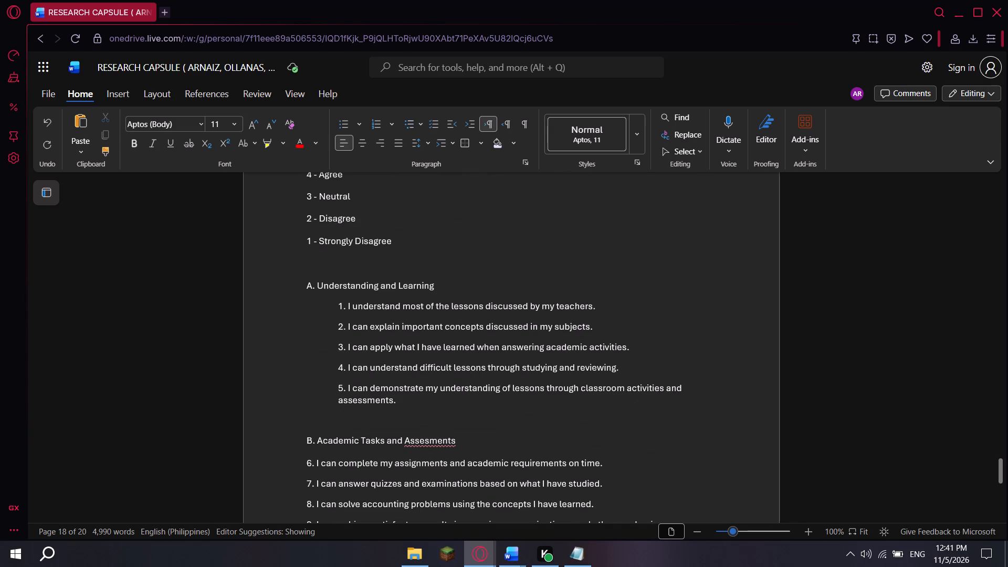
left_click_drag(406, 404, 328, 306)
key("ctrl+c")
Switch to Document1 in Word and delete the text of statements 16 to 20 from the table's Statement column.
key("alt+Tab")
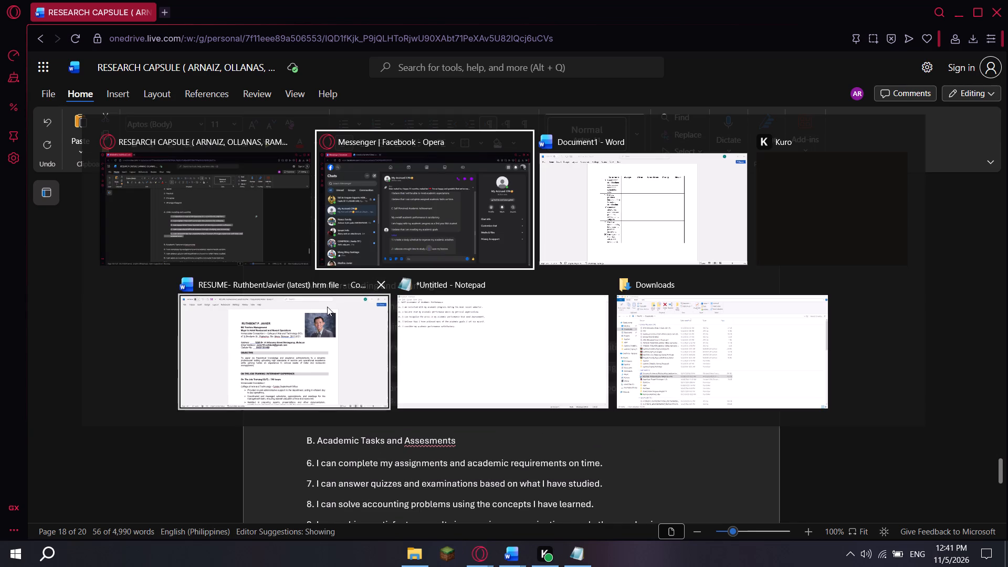
key("alt+Tab")
left_click_drag(384, 429, 274, 140)
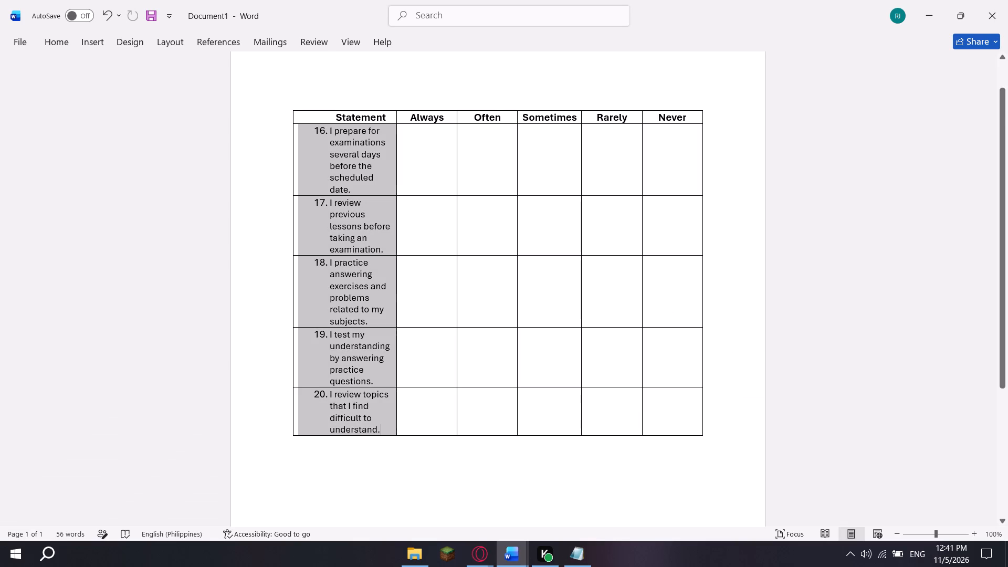
left_click_drag(274, 140, 311, 408)
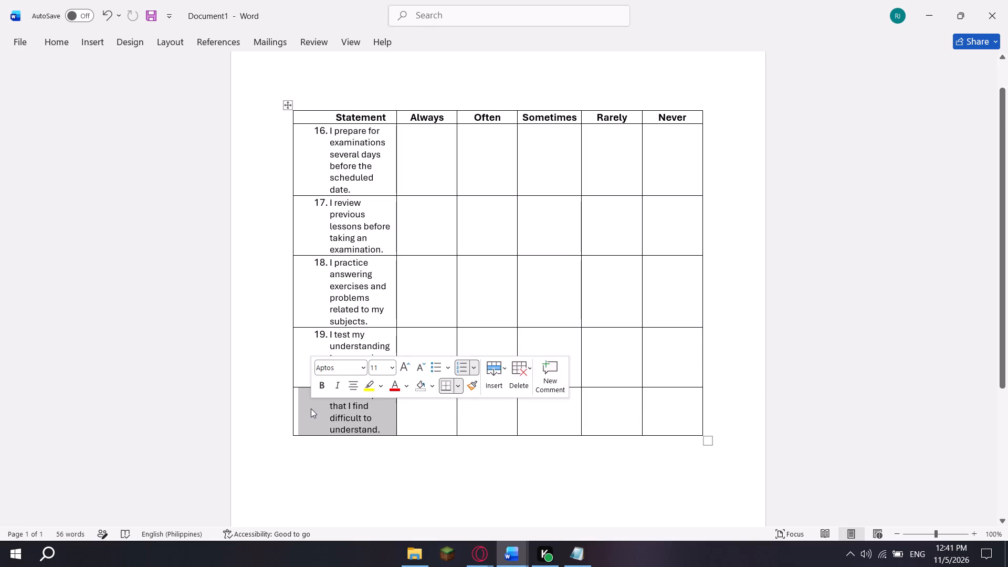
key("BackSpace")
left_click(535, 297)
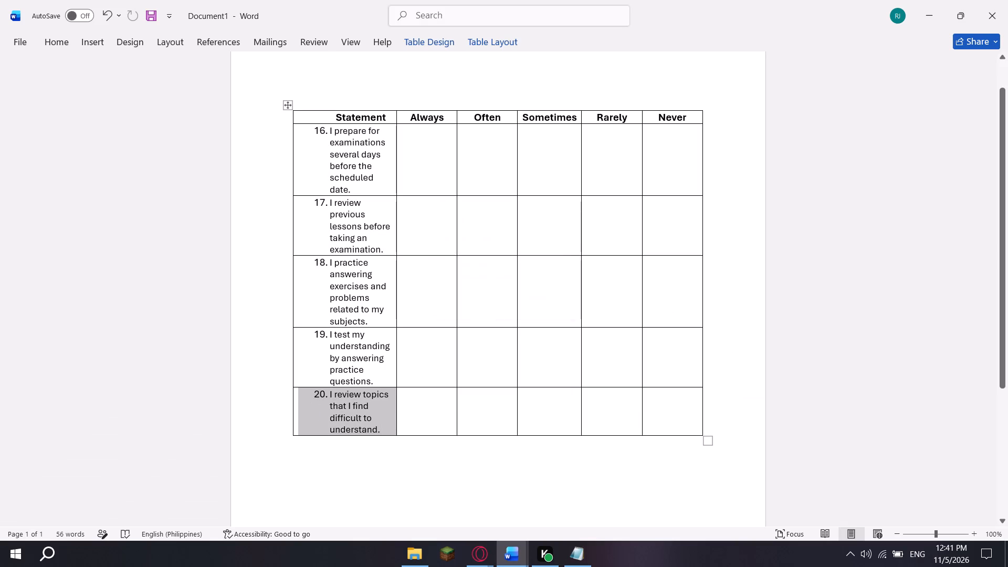
left_click(393, 422)
left_click_drag(385, 430, 309, 164)
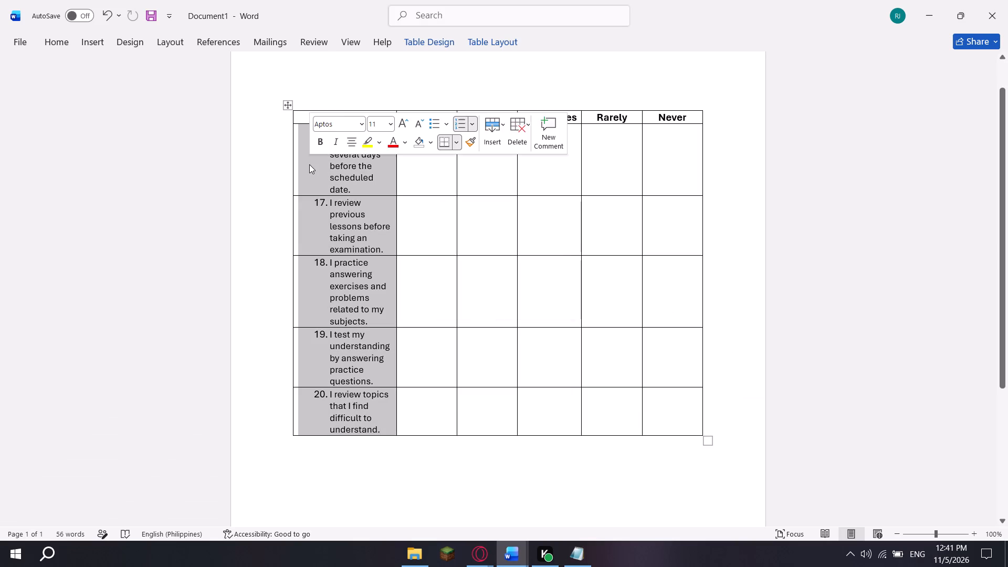
key("Delete")
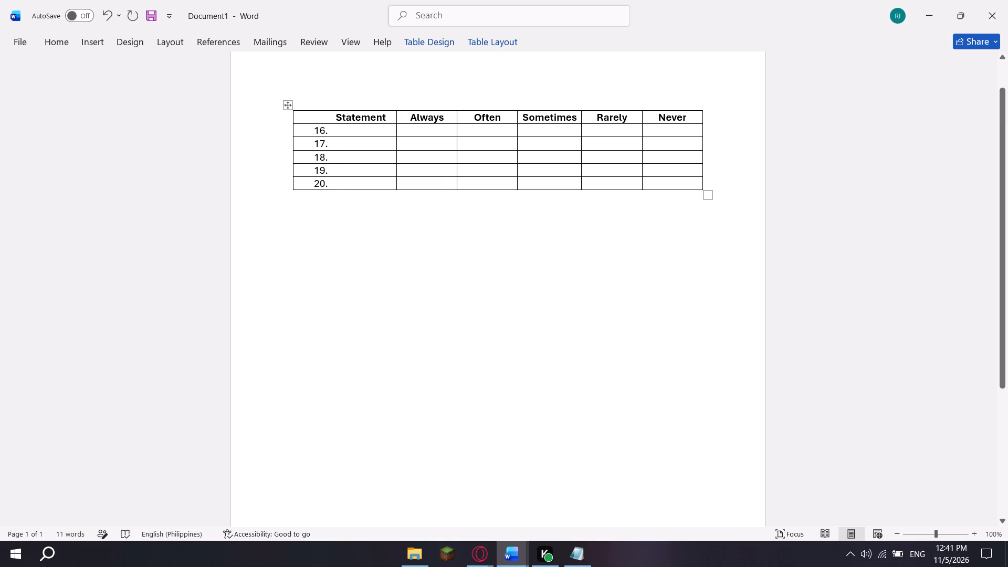
Remove the list numbers from the first two empty rows below the Statement header.
key("Delete")
key("Delete")
key("Delete")
left_click(335, 132)
key("BackSpace")
key("BackSpace")
key("BackSpace")
left_click(334, 132)
left_click(327, 145)
key("BackSpace")
key("BackSpace")
left_click(330, 160)
left_click(330, 158)
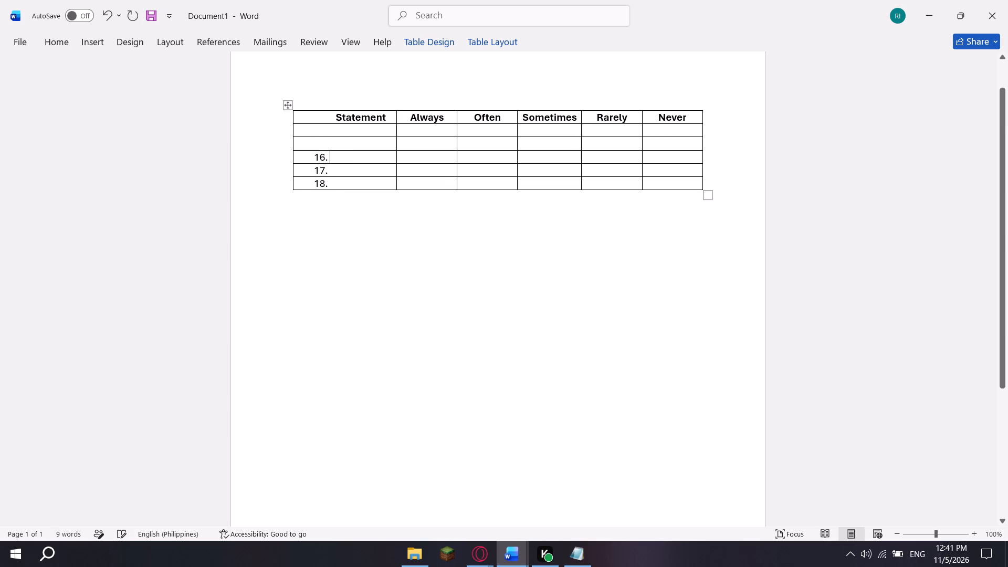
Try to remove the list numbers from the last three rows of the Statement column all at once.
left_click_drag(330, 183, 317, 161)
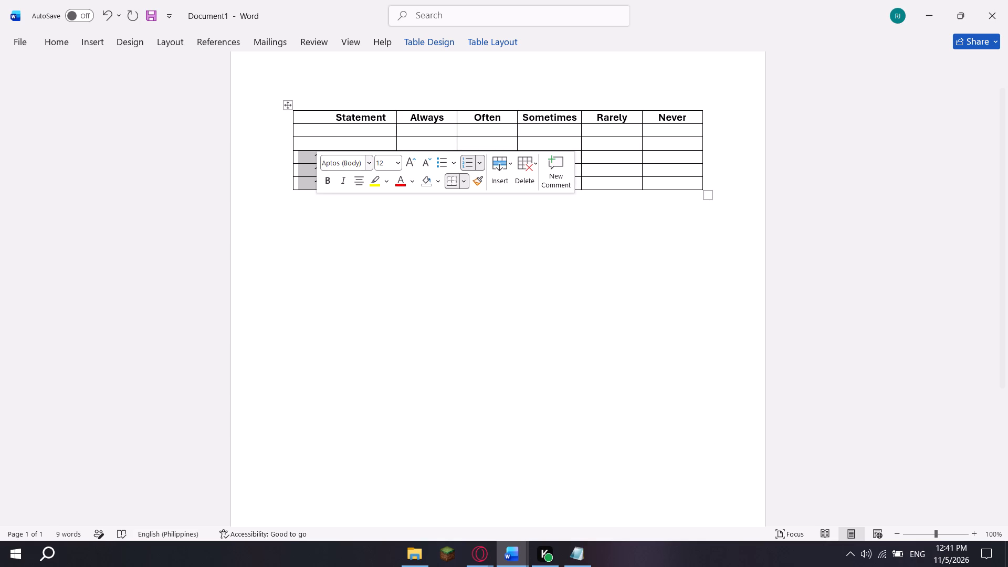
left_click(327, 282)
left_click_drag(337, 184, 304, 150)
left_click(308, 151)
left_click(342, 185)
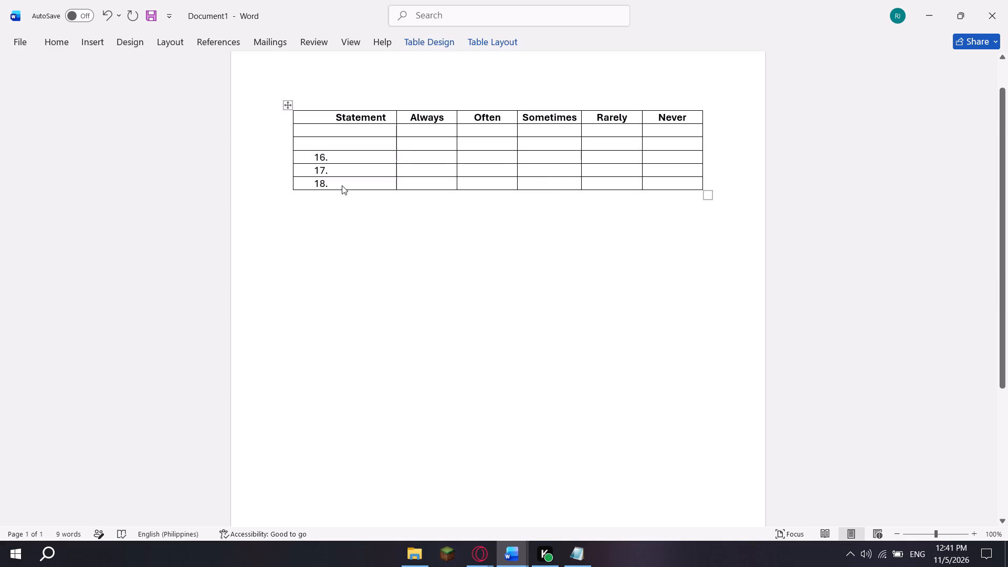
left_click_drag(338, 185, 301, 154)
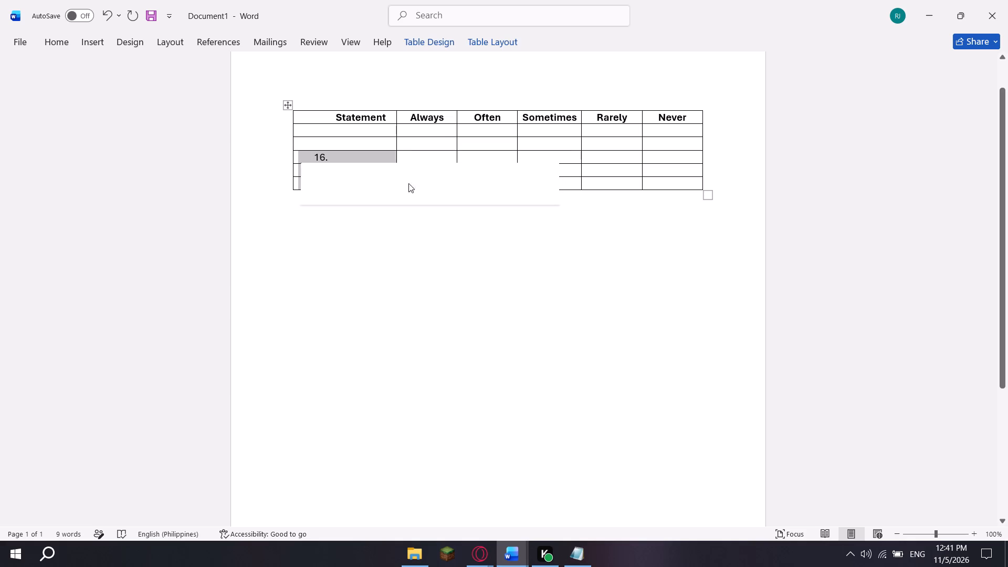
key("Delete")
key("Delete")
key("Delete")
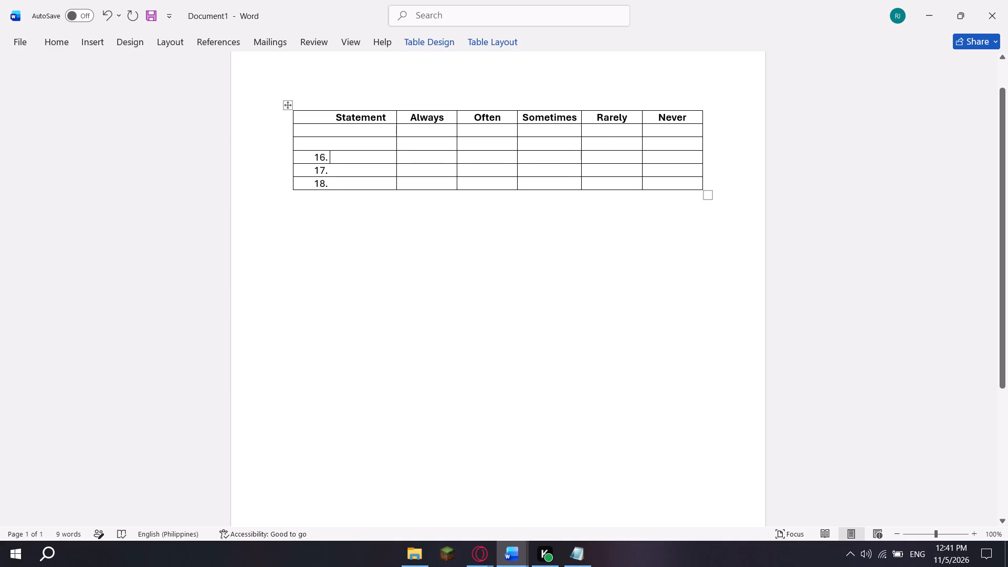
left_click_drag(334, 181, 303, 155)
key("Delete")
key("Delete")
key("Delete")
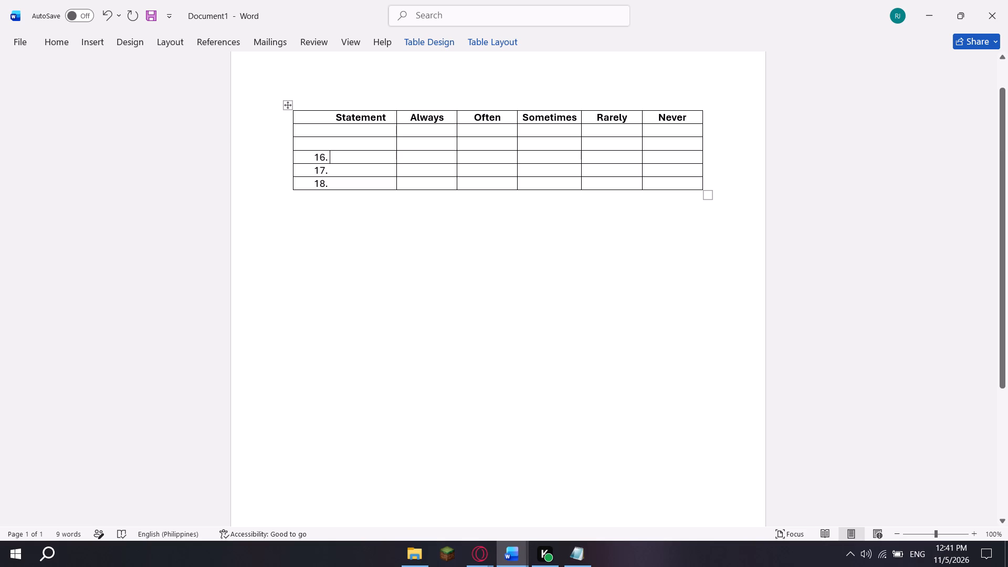
Remove the list numbers from the last three Statement rows one by one, leaving all five cells empty and unindented.
key("BackSpace")
key("BackSpace")
key("BackSpace")
left_click(337, 156)
key("BackSpace")
left_click(332, 171)
key("BackSpace")
key("BackSpace")
key("BackSpace")
key("BackSpace")
left_click(340, 185)
key("BackSpace")
key("BackSpace")
key("BackSpace")
key("BackSpace")
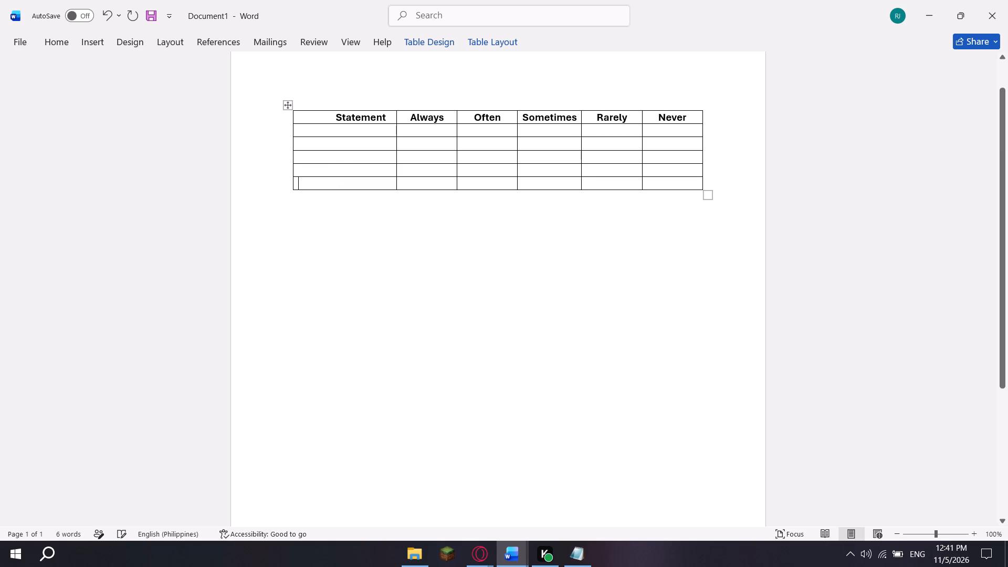
left_click(330, 171)
key("BackSpace")
left_click(325, 156)
key("BackSpace")
left_click(320, 146)
key("BackSpace")
left_click(315, 128)
key("BackSpace")
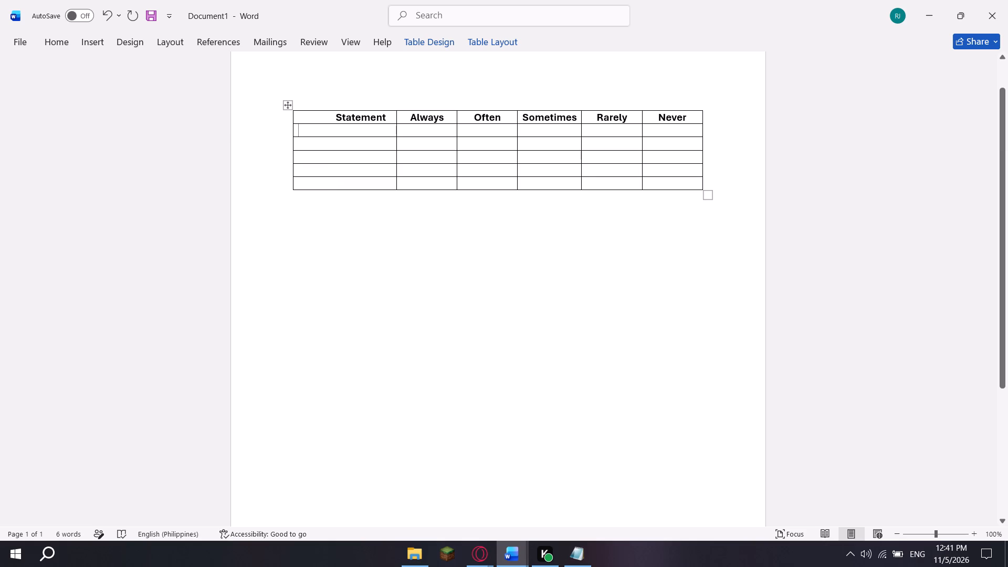
Paste the five copied Understanding and Learning statements into the five empty cells of the Statement column.
left_click(304, 132)
left_click_drag(304, 130, 325, 193)
key("ctrl+v")
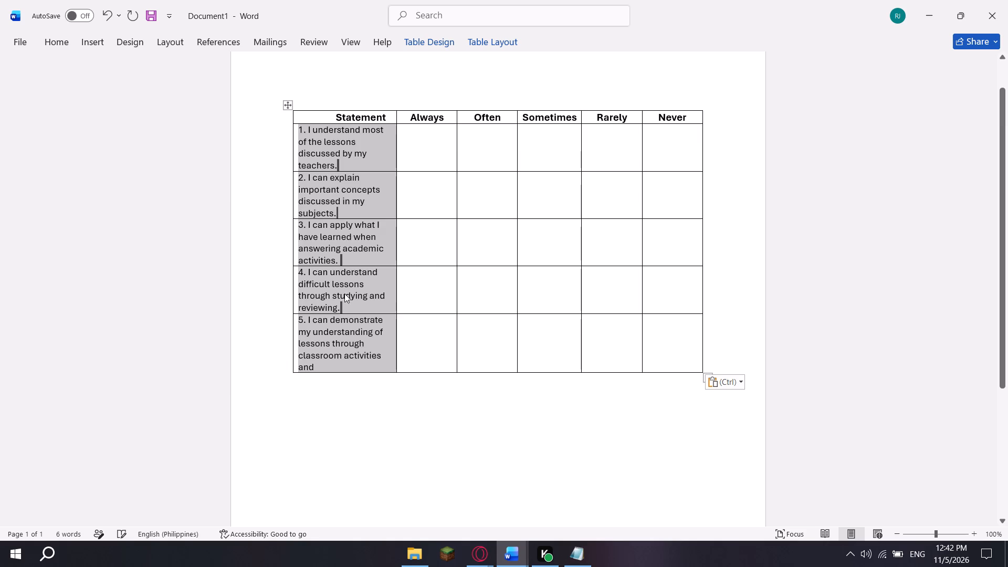
Remove the stray trailing character after each of the first four pasted statements.
left_click(352, 305)
left_click(360, 308)
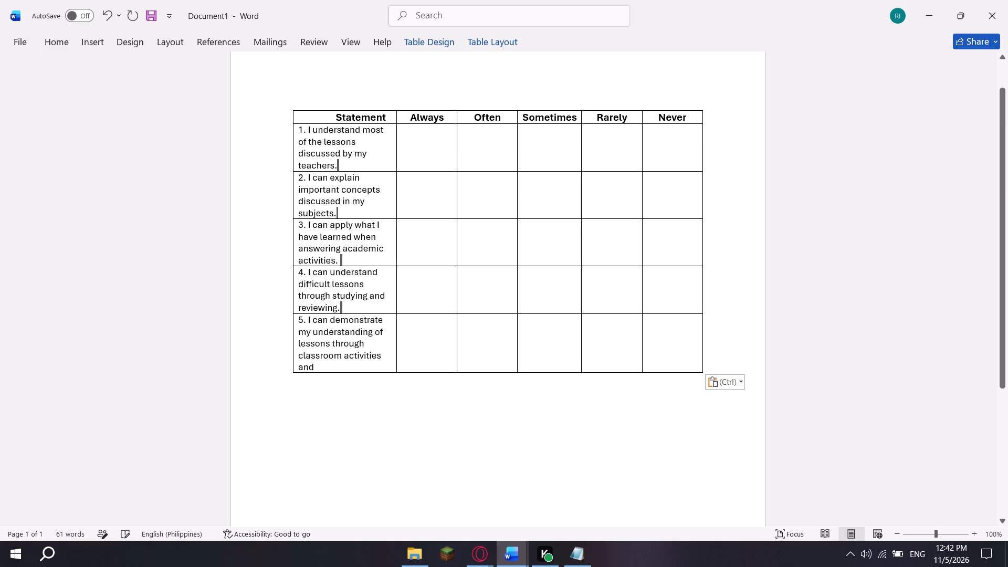
left_click(360, 308)
key("BackSpace")
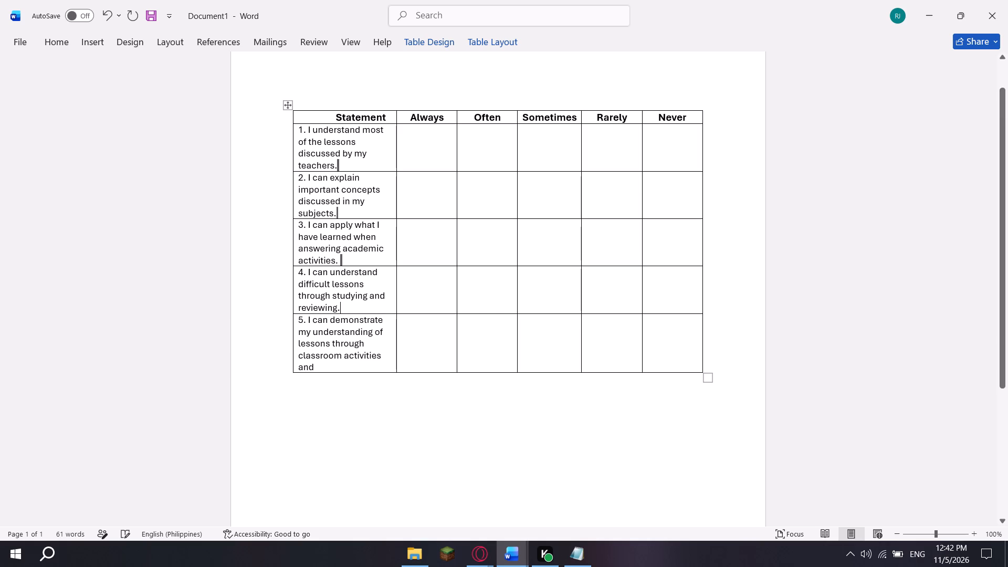
left_click(348, 260)
key("BackSpace")
left_click(344, 203)
left_click(349, 213)
key("BackSpace")
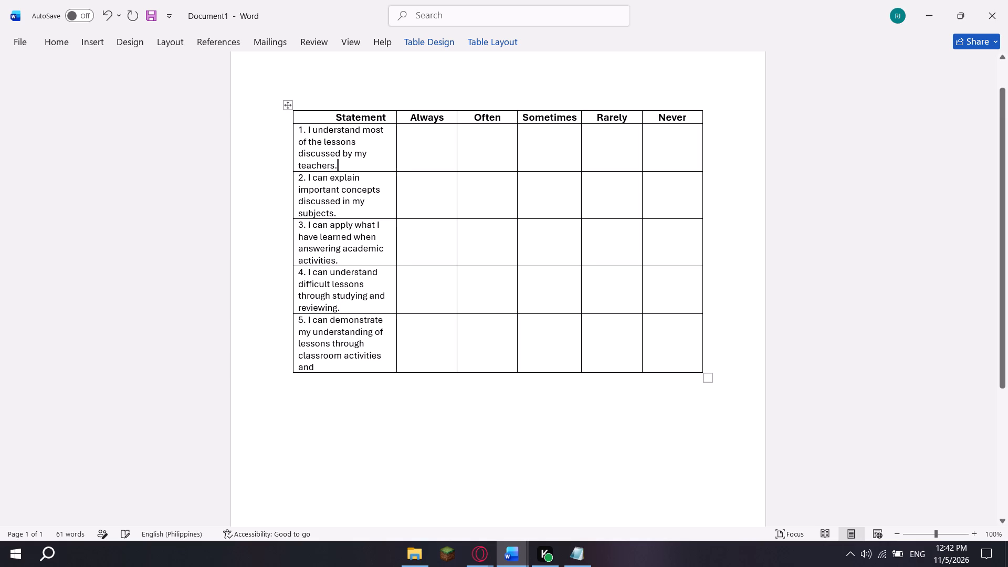
left_click(355, 171)
left_click(345, 172)
key("BackSpace")
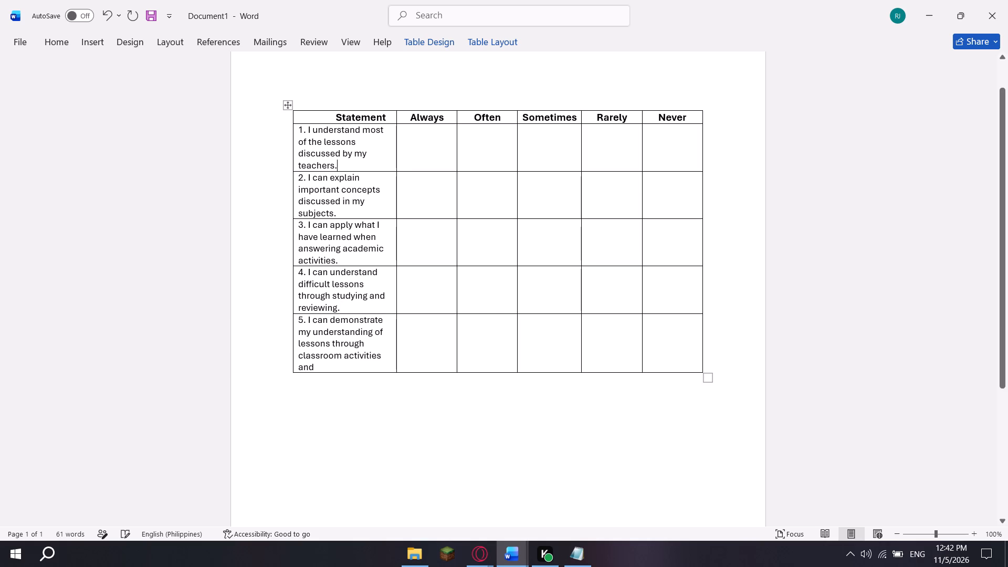
Delete the typed numbers 1. to 5. from the start of the five pasted statements.
left_click(306, 129)
key("BackSpace")
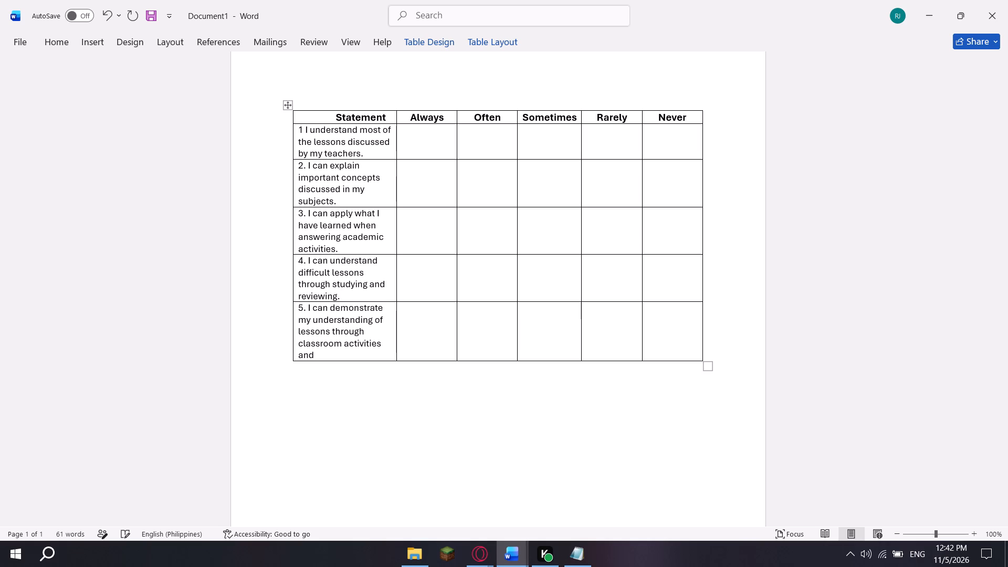
key("BackSpace")
left_click(308, 163)
key("BackSpace")
key("BackSpace")
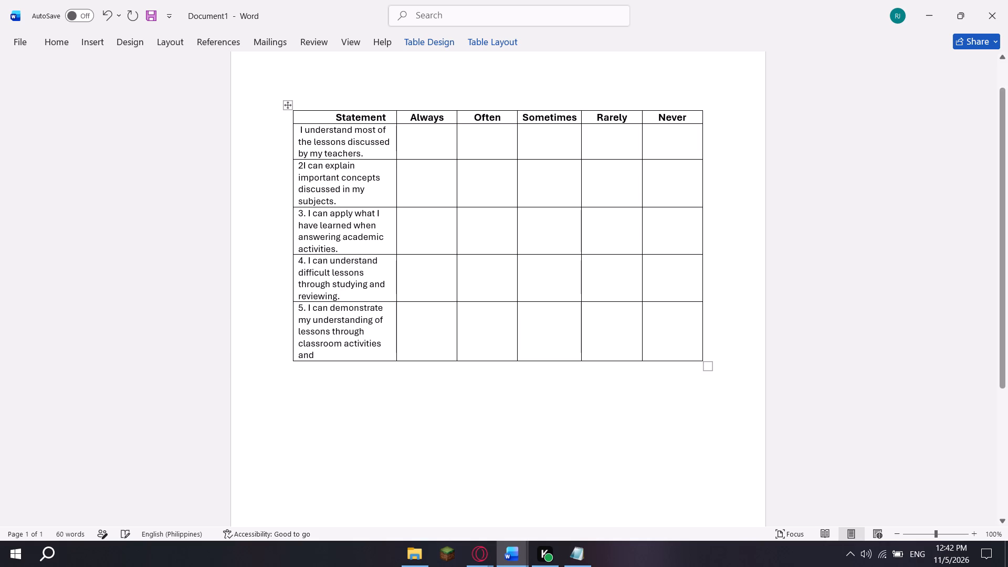
key("BackSpace")
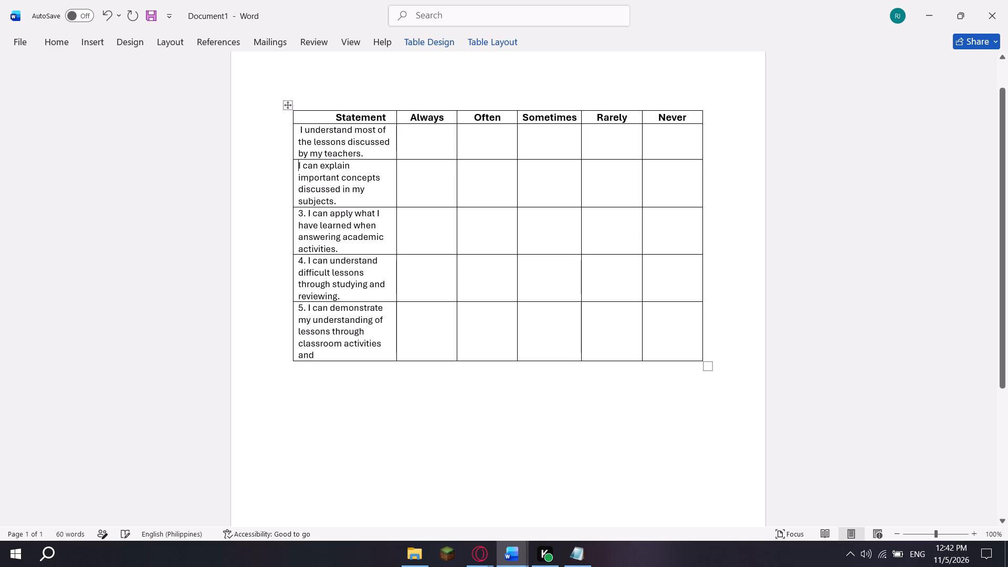
left_click(306, 212)
key("BackSpace")
key("BackSpace")
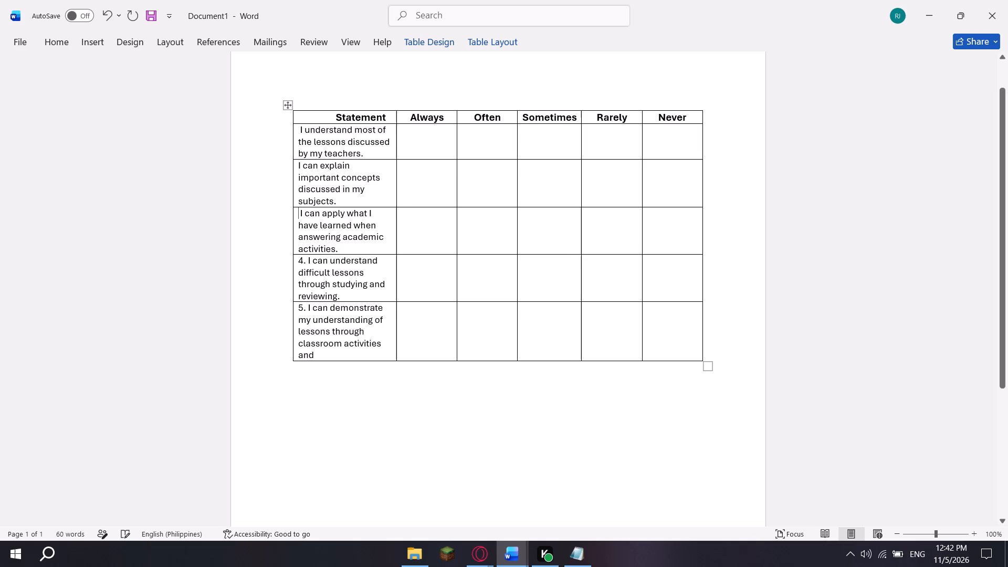
left_click(310, 259)
key("Left")
key("BackSpace")
key("BackSpace")
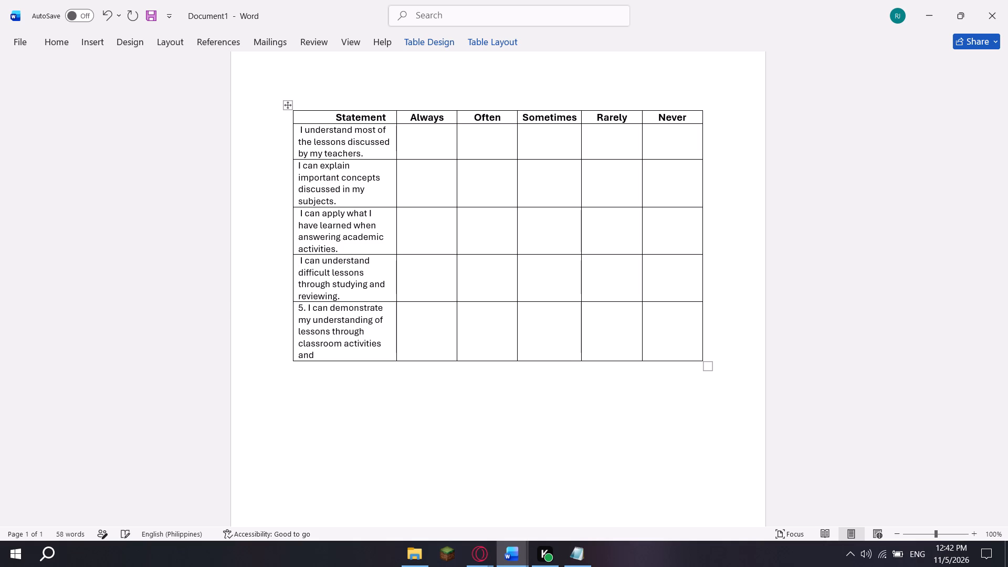
left_click(305, 308)
key("BackSpace")
key("BackSpace")
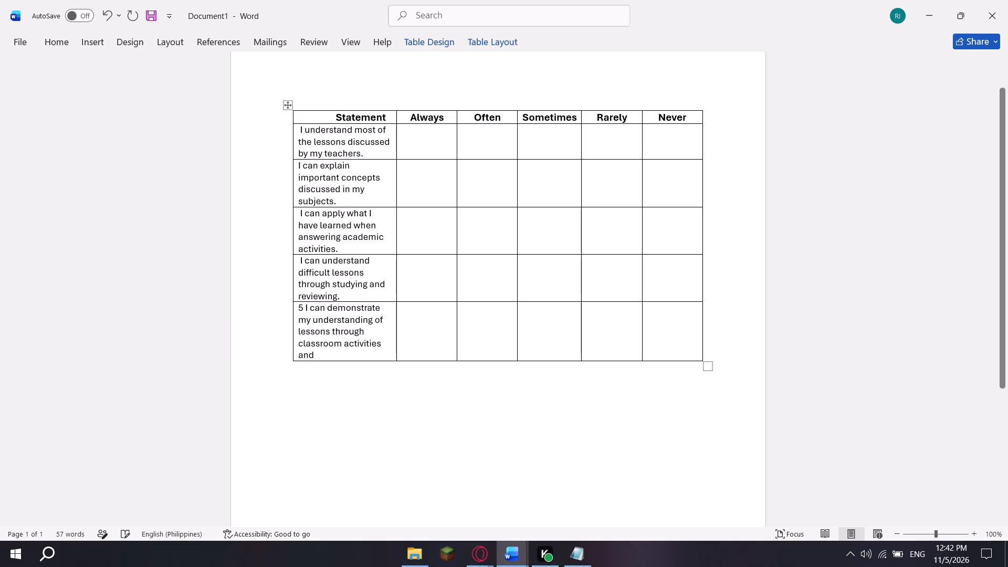
Apply automatic numbering to all five statements in the Statement column.
left_click_drag(342, 357, 319, 146)
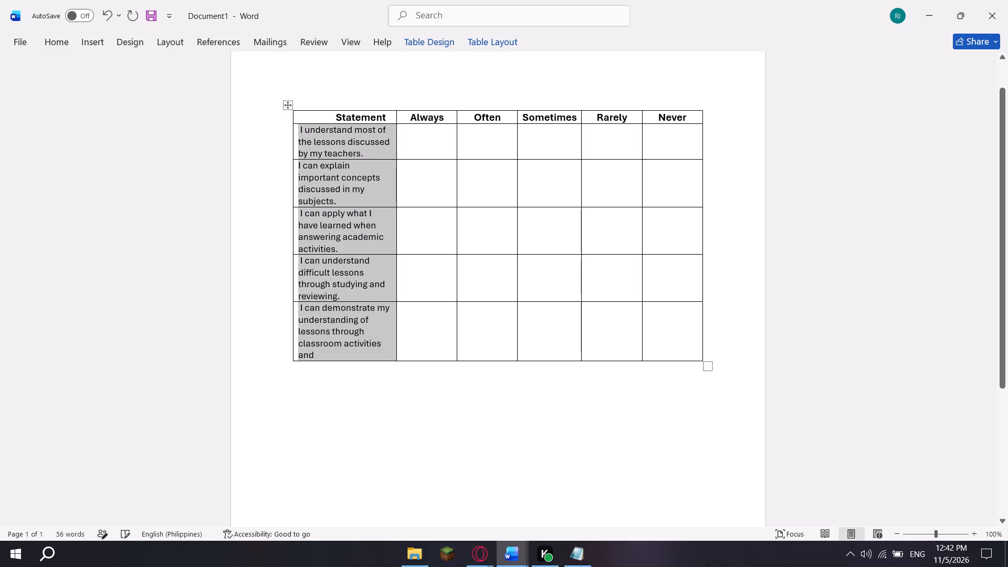
left_click(52, 37)
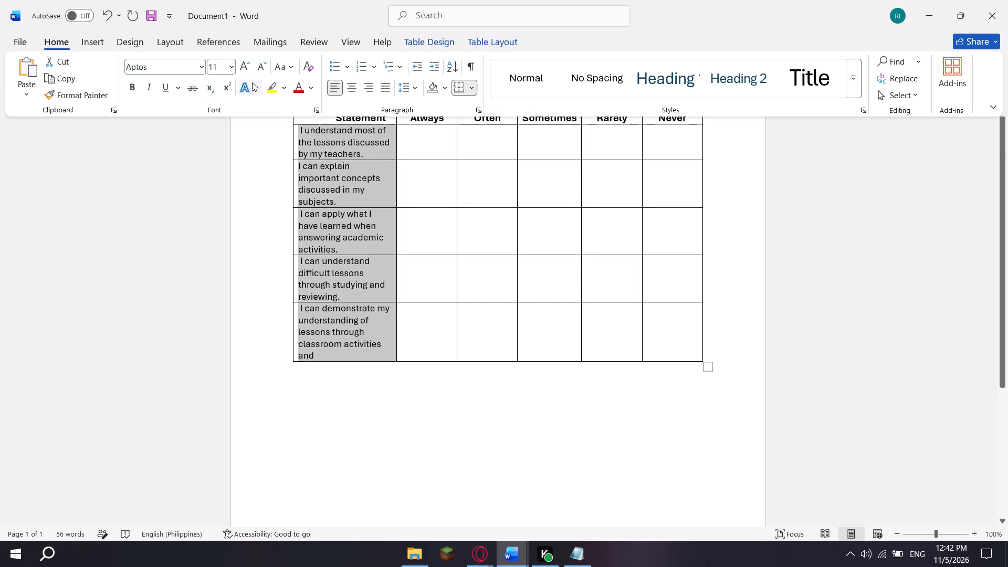
left_click(362, 68)
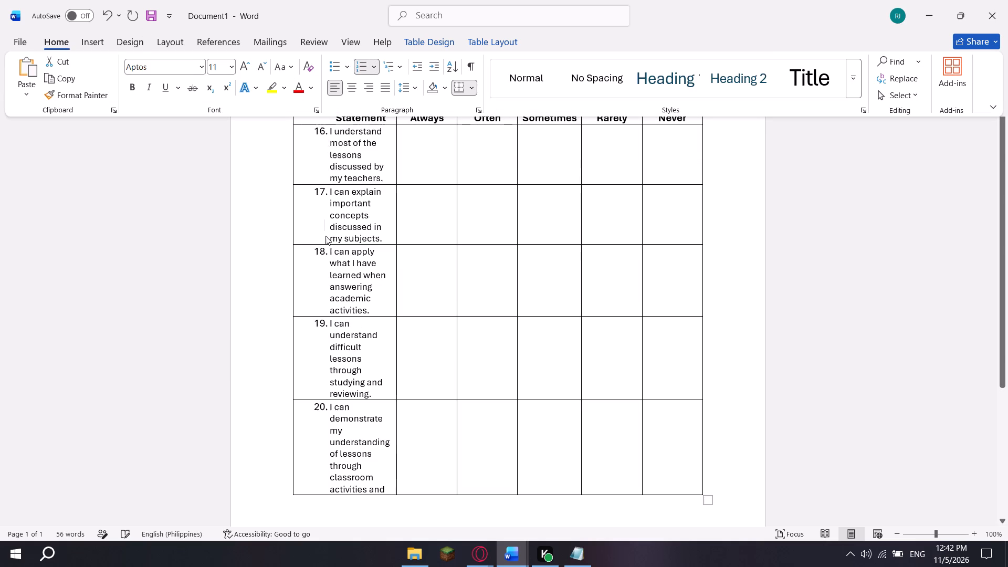
Set the numbering value of the Statement column's list so it starts at 1.
left_click(329, 130)
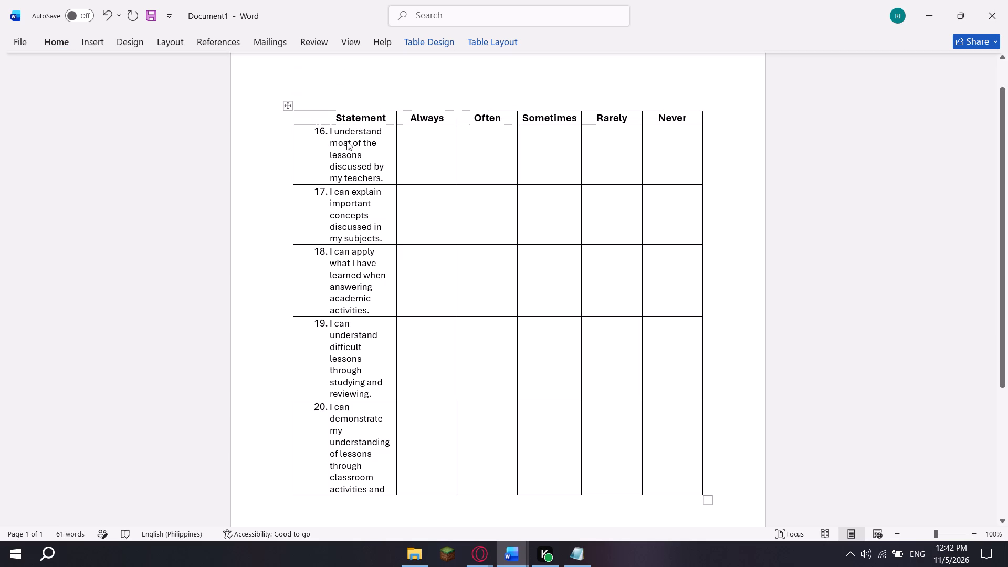
key("Left")
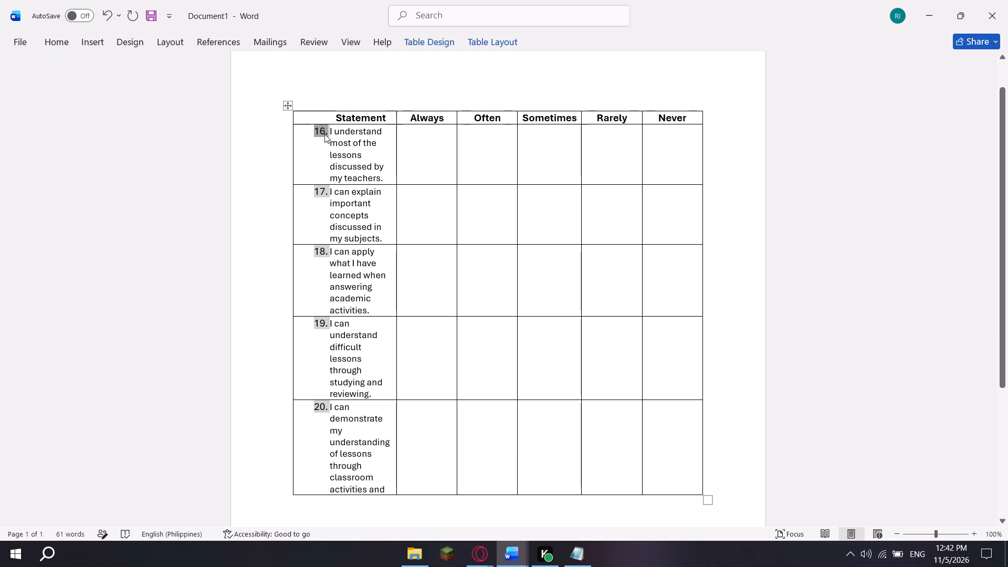
right_click(323, 132)
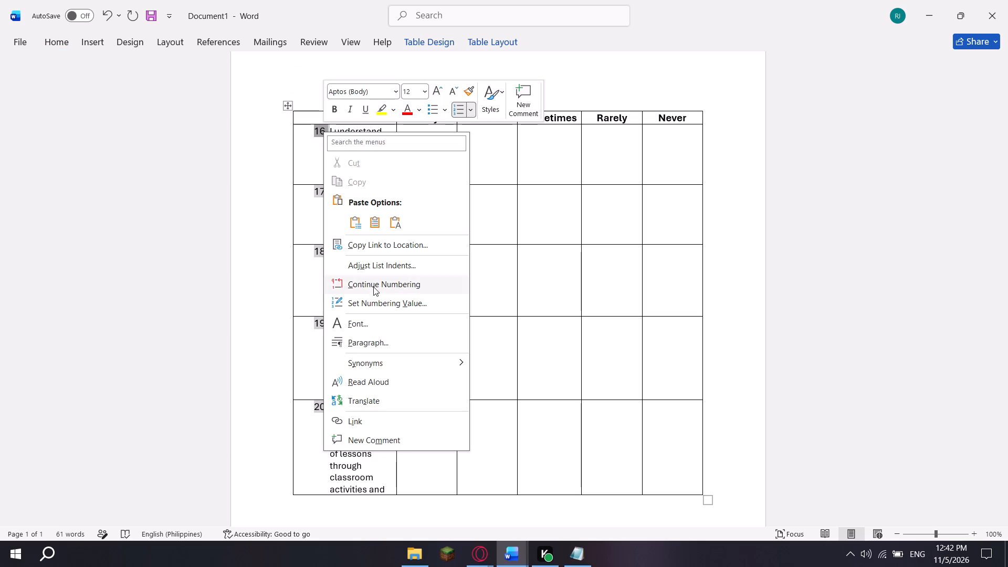
left_click(377, 308)
key("Right")
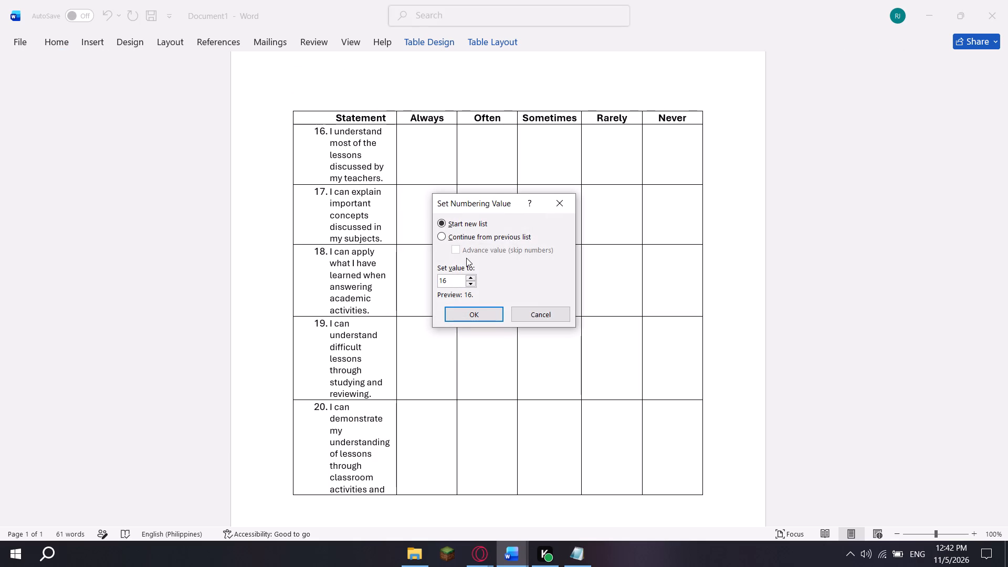
key("Right")
key("BackSpace")
key("Return")
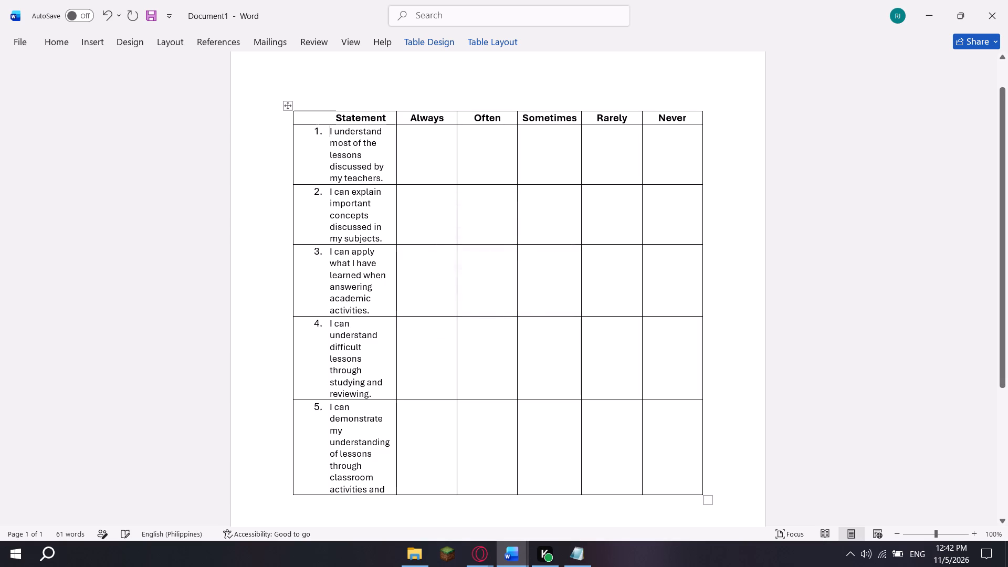
left_click(524, 224)
Check the rating scale in the browser document and replace the Always column header with Strongly Agree.
key("alt+Tab")
left_click(427, 268)
scroll(432, 269, "up", 3)
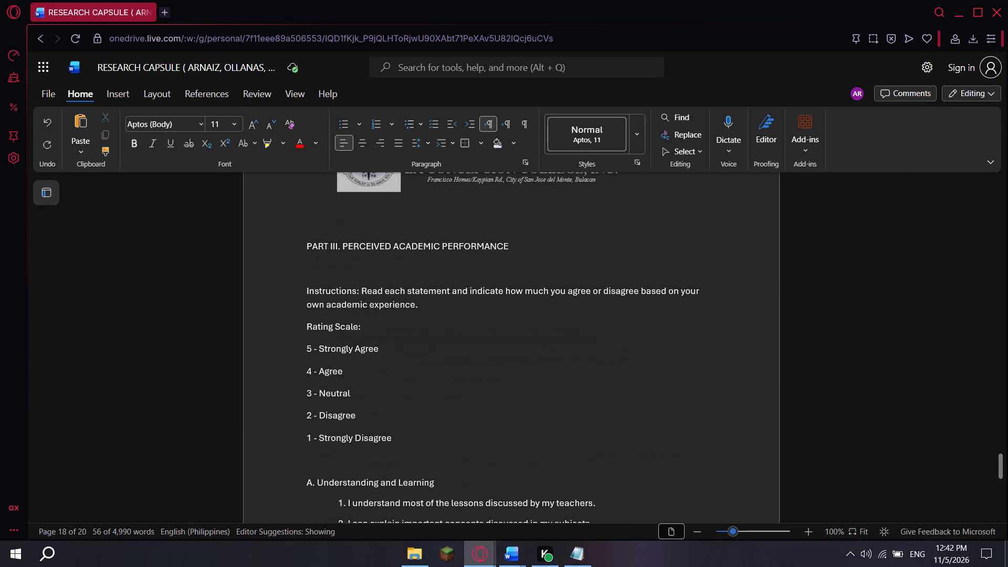
scroll(433, 269, "down", 1)
key("alt+Tab")
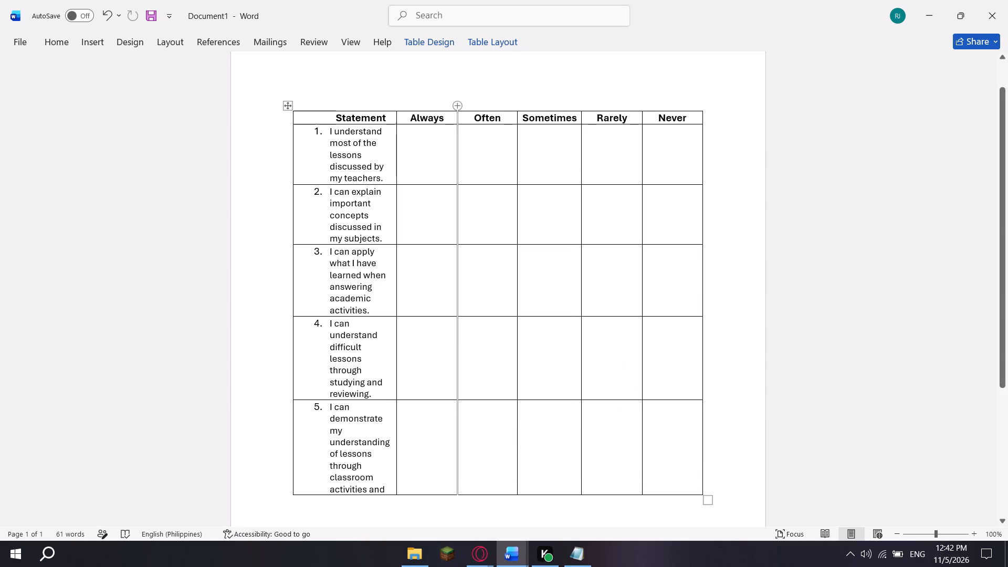
left_click(446, 126)
left_click(445, 123)
key("BackSpace")
key("BackSpace")
key("BackSpace")
key("BackSpace")
key("BackSpace")
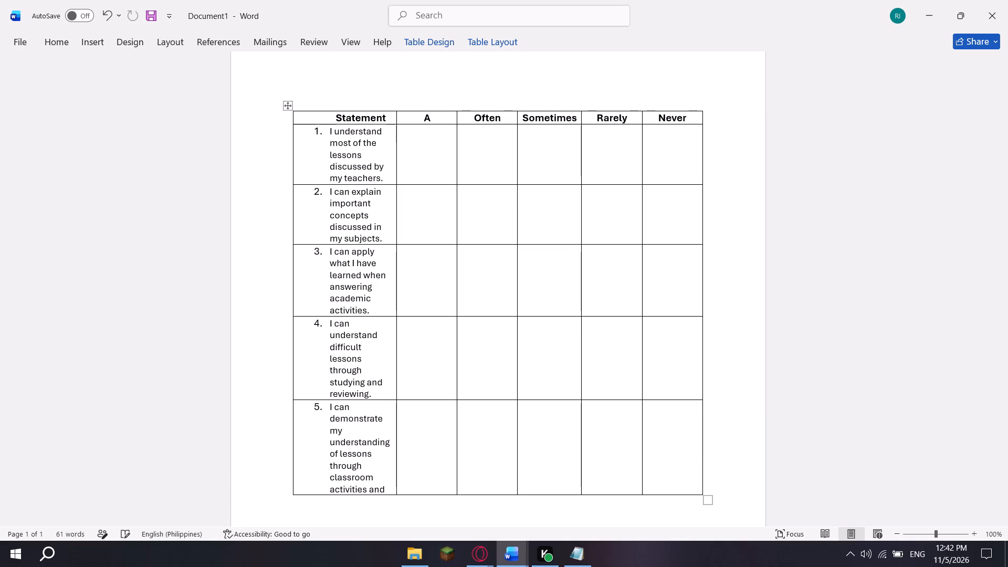
key("BackSpace")
type("Strongly Agree")
Replace the Often column header with Agree, following the rating scale in the browser document.
key("alt+Tab")
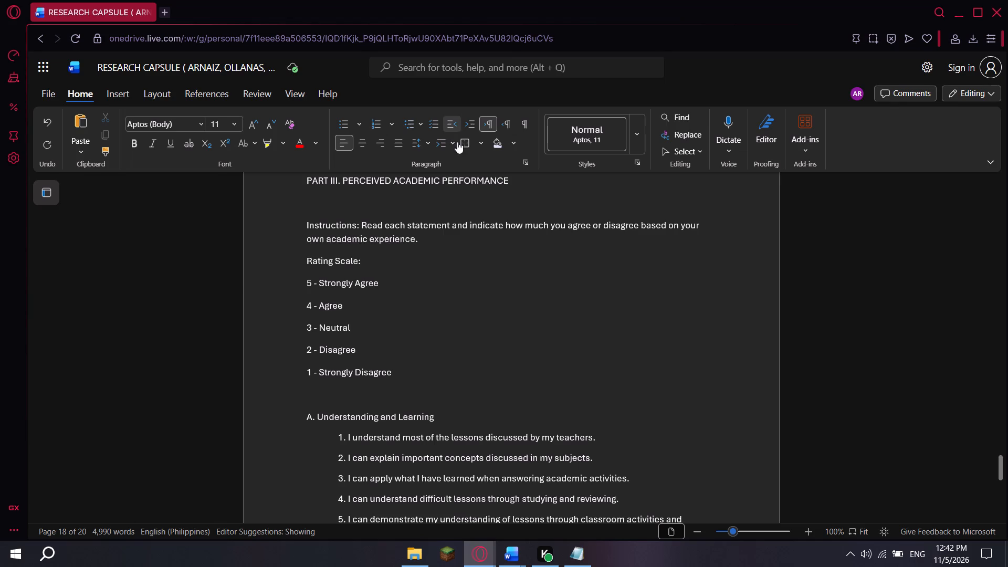
key("alt+Tab")
left_click(501, 129)
key("BackSpace")
key("BackSpace")
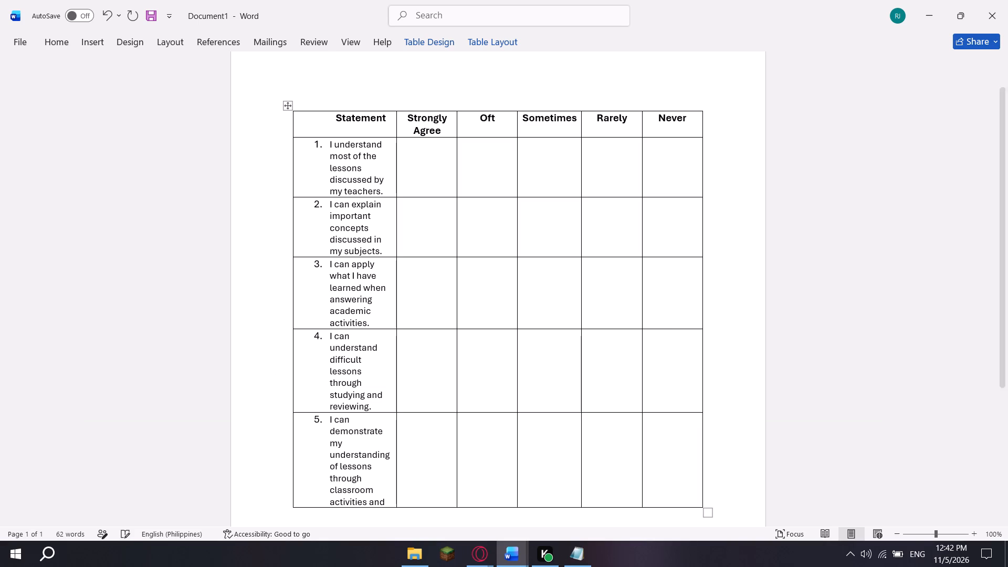
key("BackSpace")
key("BackSpace")
key("BackSpace")
type("Agree")
Replace the Sometimes column header with Neutral.
key("Right")
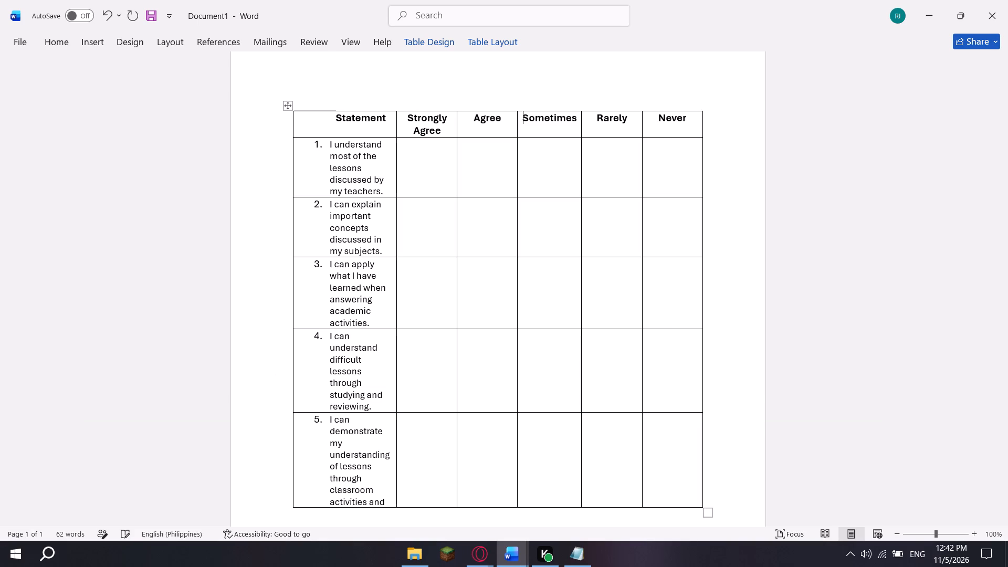
key("Tab")
key("Left")
key("Left")
key("BackSpace")
key("BackSpace")
key("BackSpace")
key("BackSpace")
key("BackSpace")
key("BackSpace")
key("BackSpace")
key("BackSpace")
key("BackSpace")
type("Neutral")
Replace the Rarely column header with Disagree, checking its spelling against the rating scale in the browser document.
key("alt+Tab")
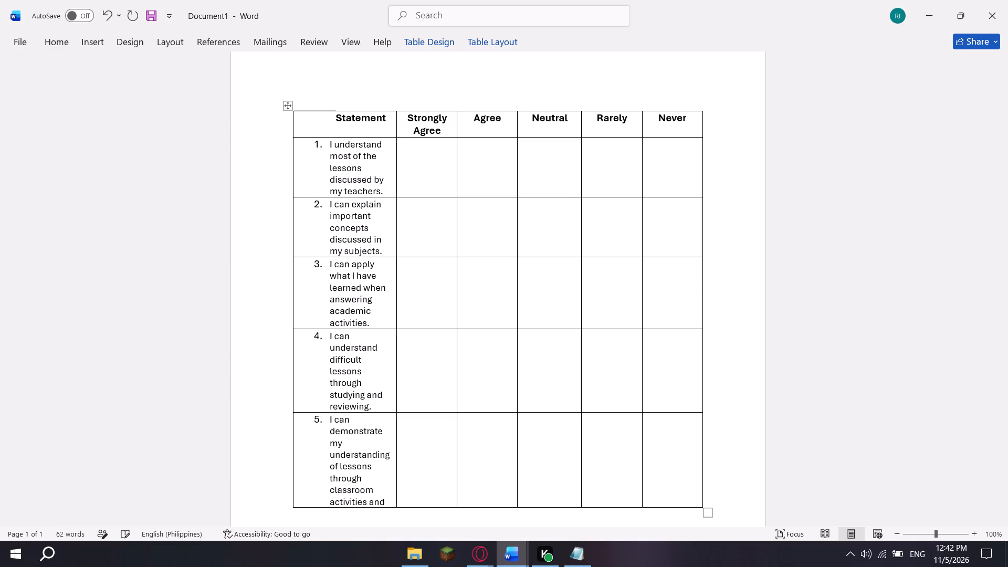
key("alt+Tab")
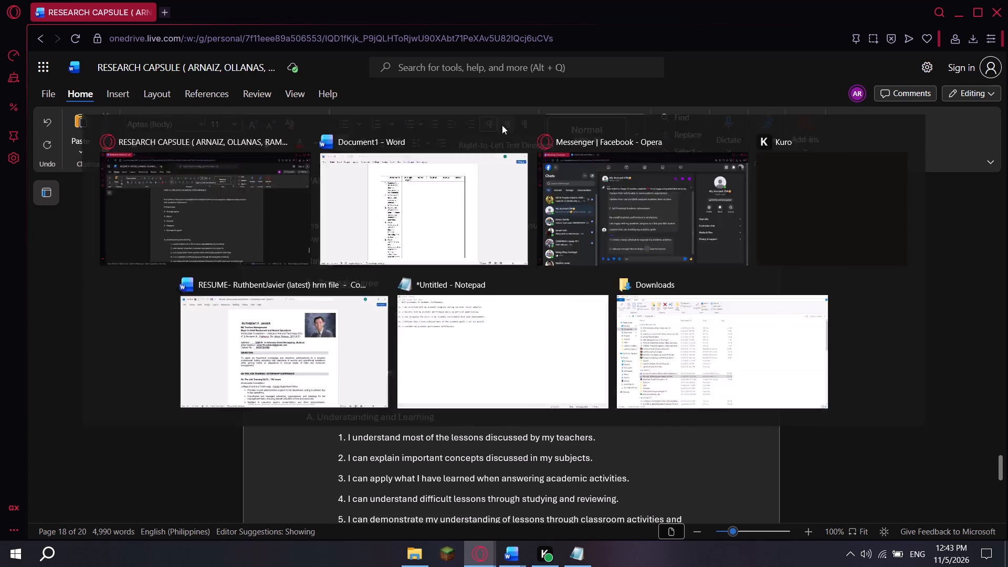
key("Tab")
key("BackSpace")
type("Dus")
key("BackSpace")
key("BackSpace")
type("isaa")
key("BackSpace")
key("BackSpace")
type("sage")
key("BackSpace")
type("ree")
key("alt+Tab")
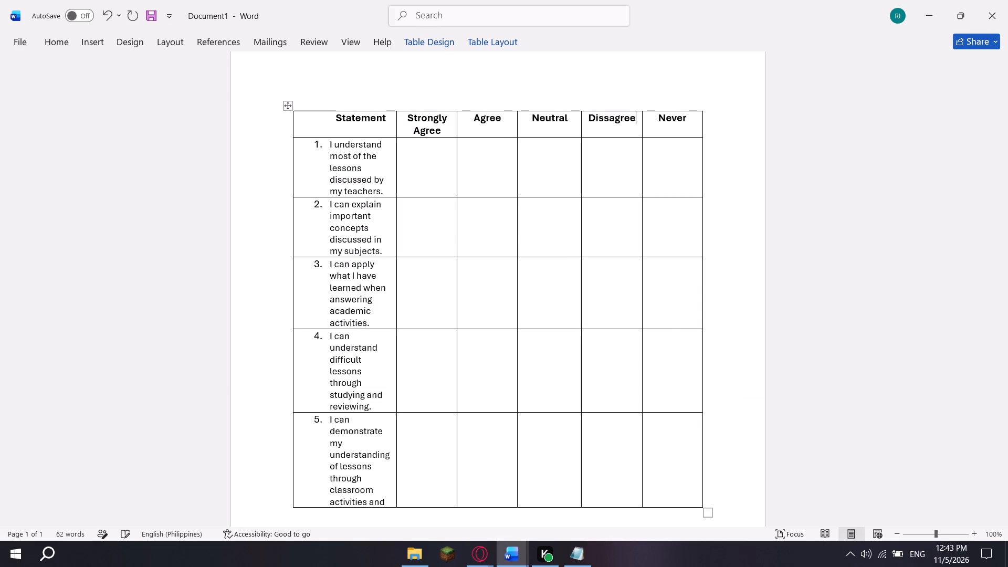
key("alt+Tab")
key("Tab")
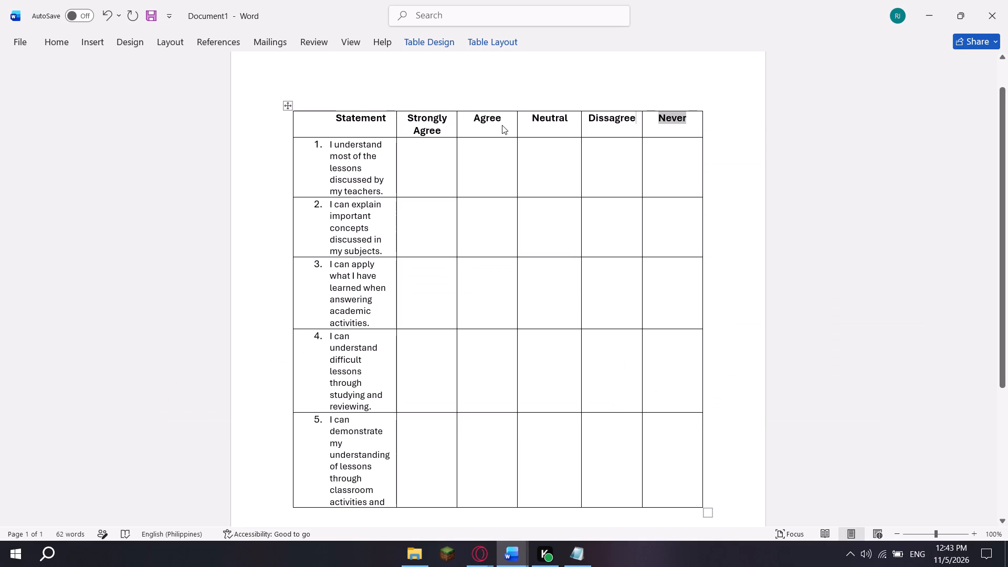
key("alt+Tab")
key("alt+Tab")
left_click(608, 121)
key("BackSpace")
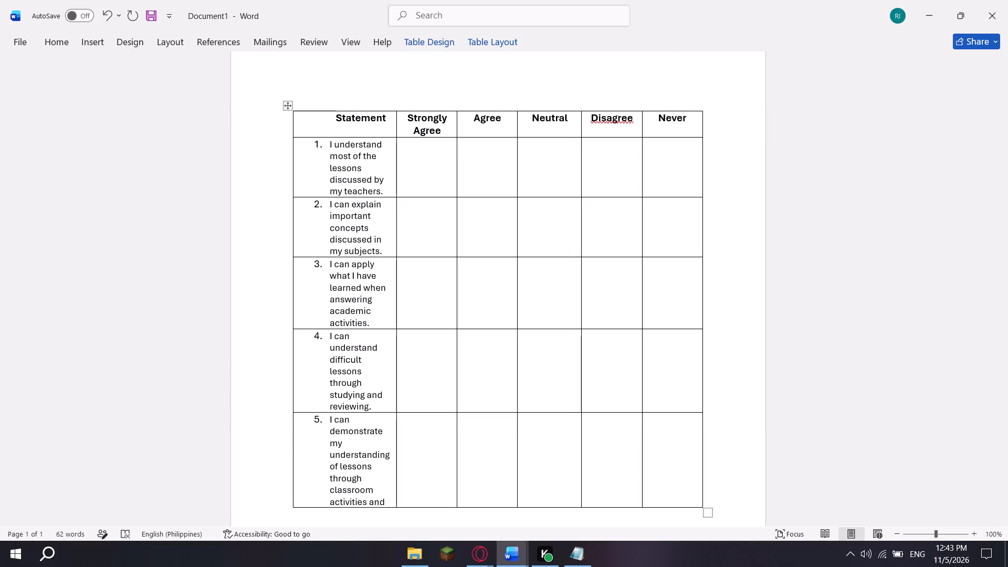
Replace the Never column header with Strongly Disagree and correct its spelling.
key("Right")
key("Right")
key("Right")
key("Right")
key("Tab")
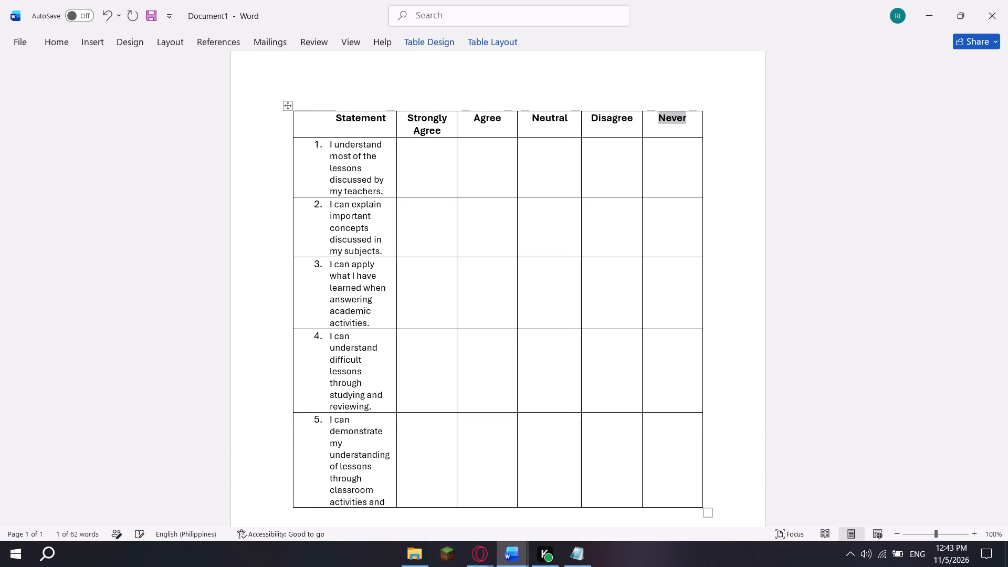
key("BackSpace")
type("Strongly Desag")
type("ree")
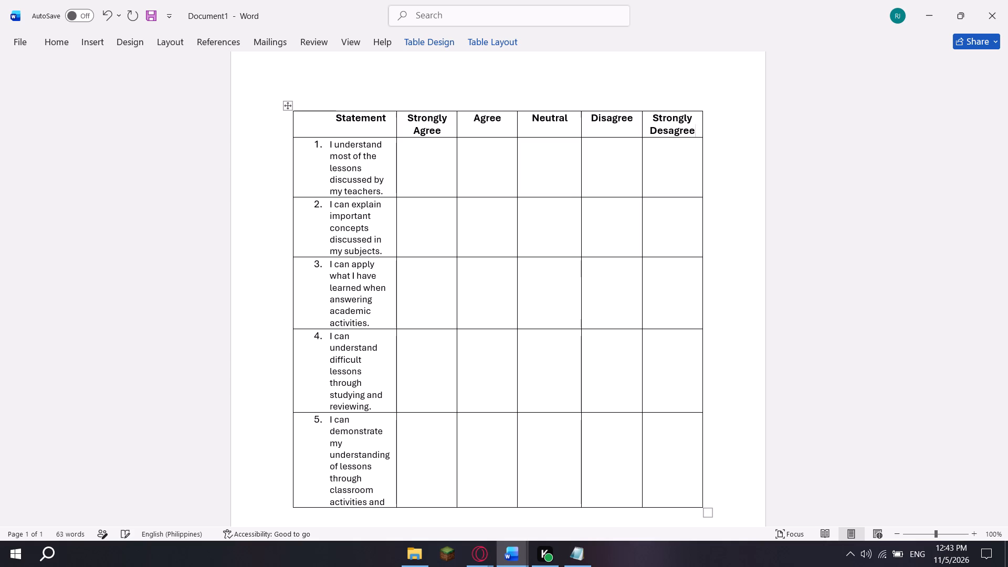
left_click(513, 93)
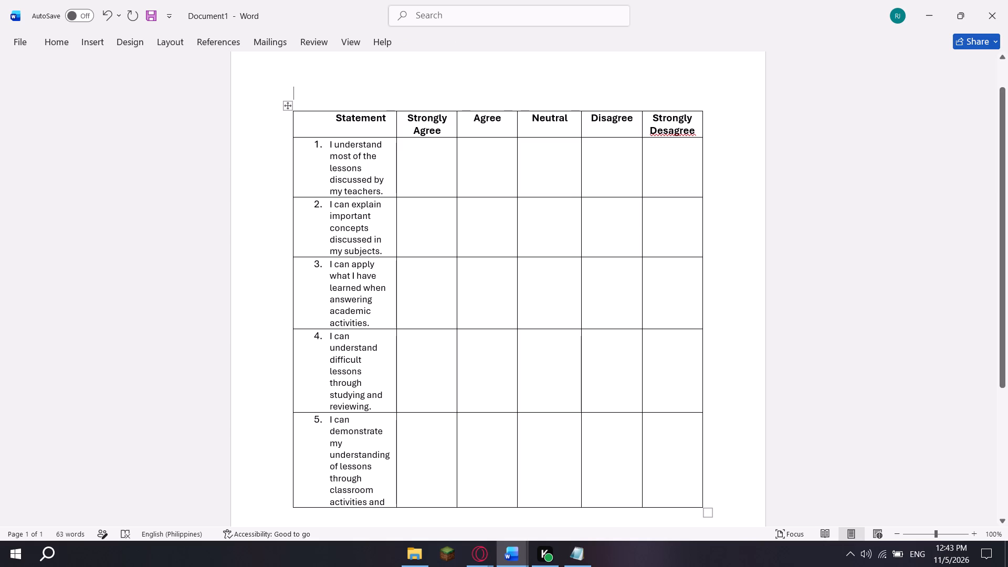
left_click(693, 131)
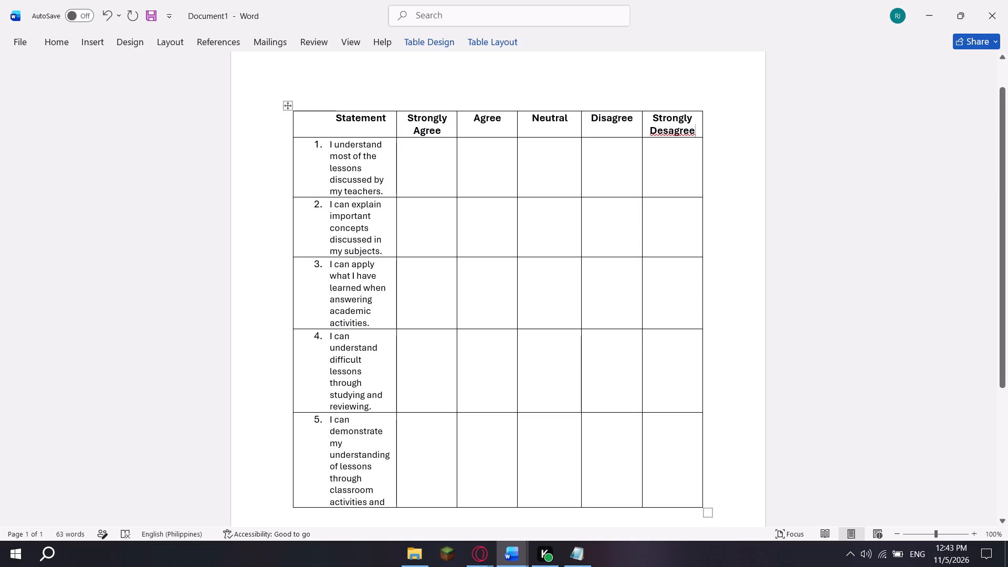
left_click(666, 131)
key("Left")
key("Left")
key("Right")
key("BackSpace")
key("i")
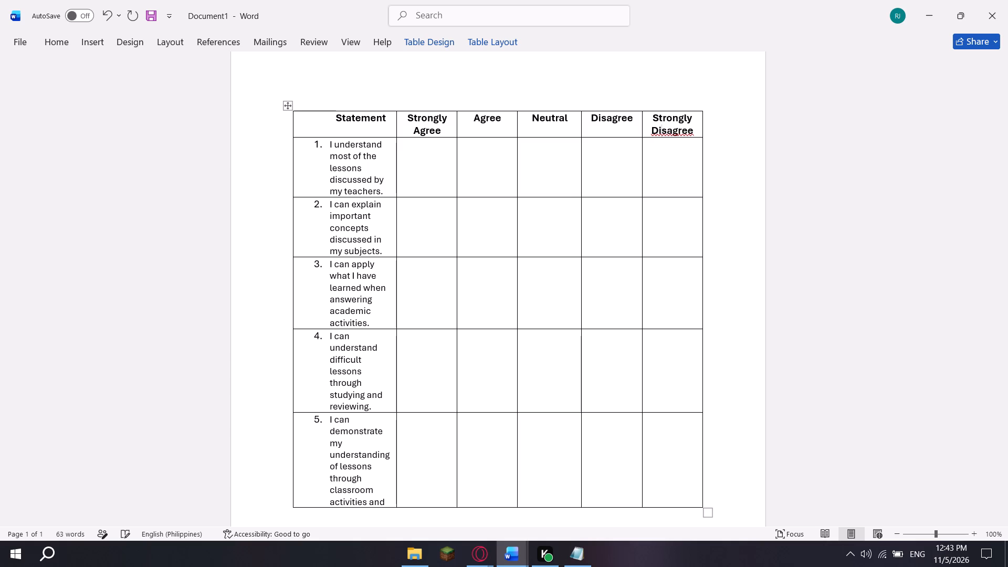
Toggle centre alignment off for the table's whole header row, from Statement to Strongly Disagree.
left_click_drag(698, 131, 459, 110)
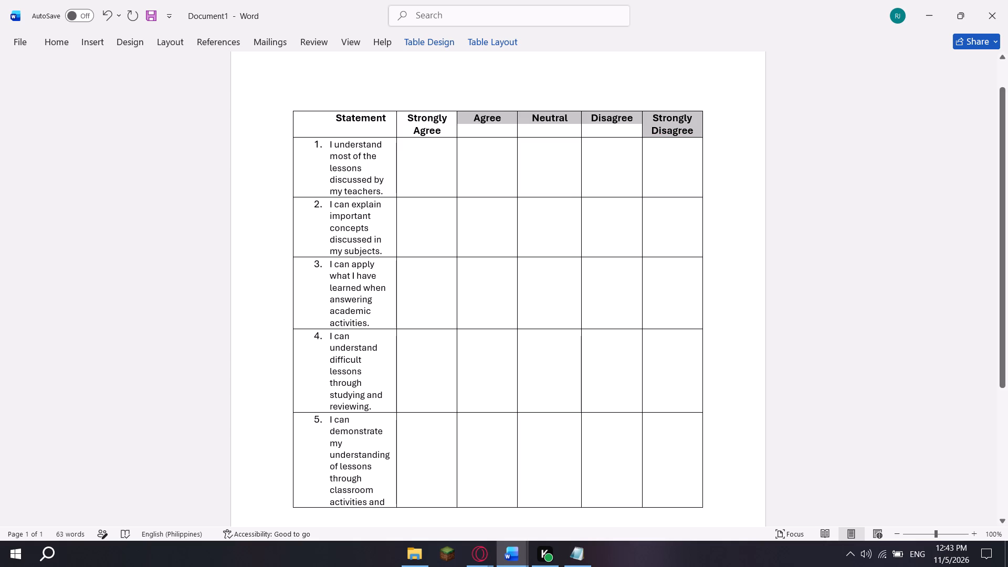
left_click_drag(459, 110, 285, 123)
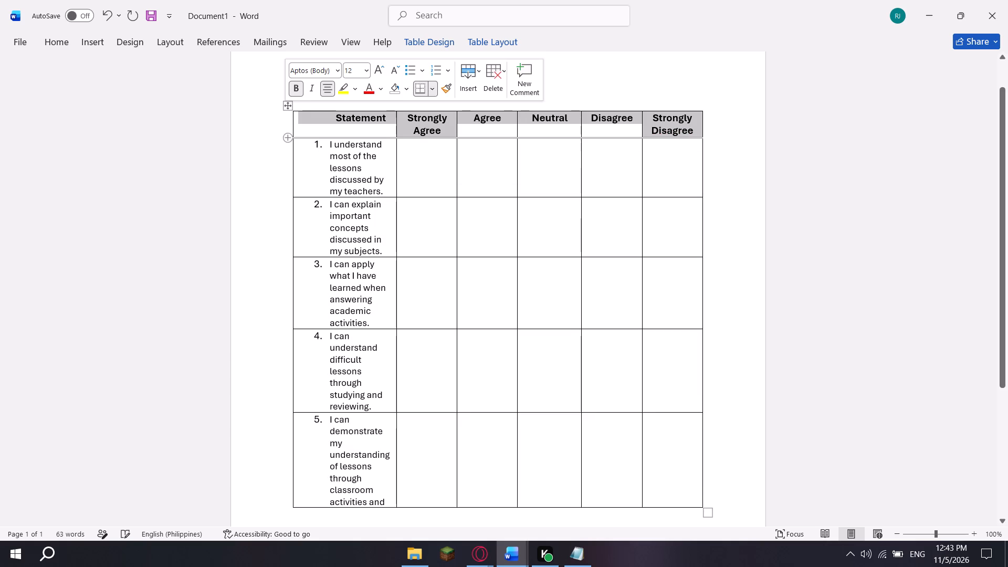
key("ctrl+e")
left_click(535, 74)
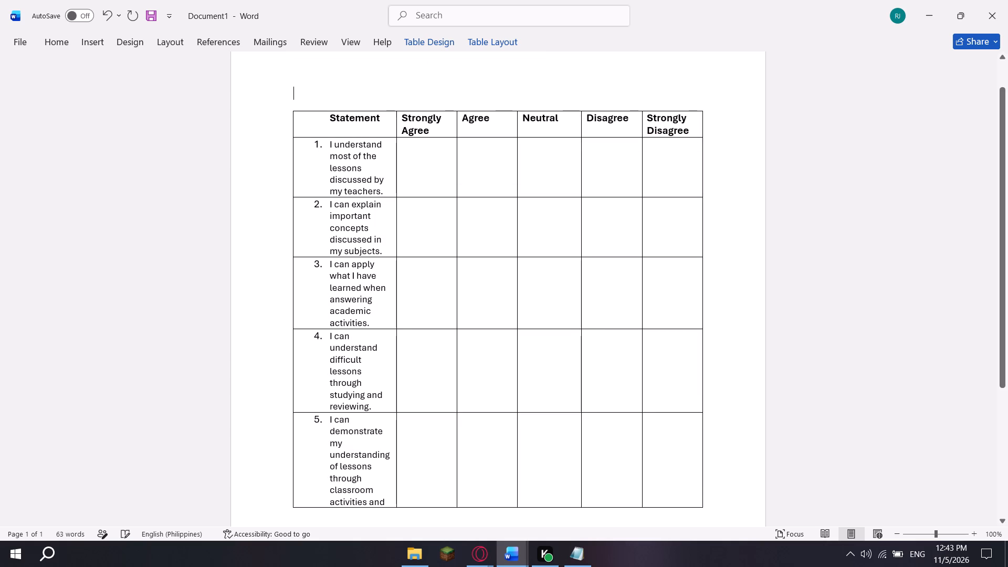
Copy the whole table and paste it in place of the five statements under A. Understanding and Learning in the browser document.
key("ctrl+a")
key("ctrl+c")
key("alt+Tab")
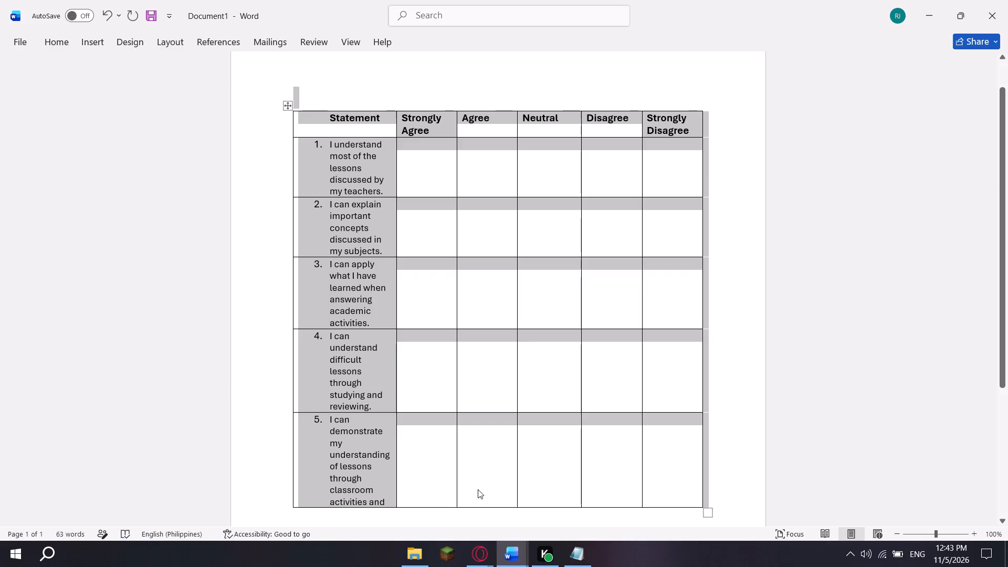
scroll(371, 391, "down", 3)
left_click_drag(389, 344, 380, 338)
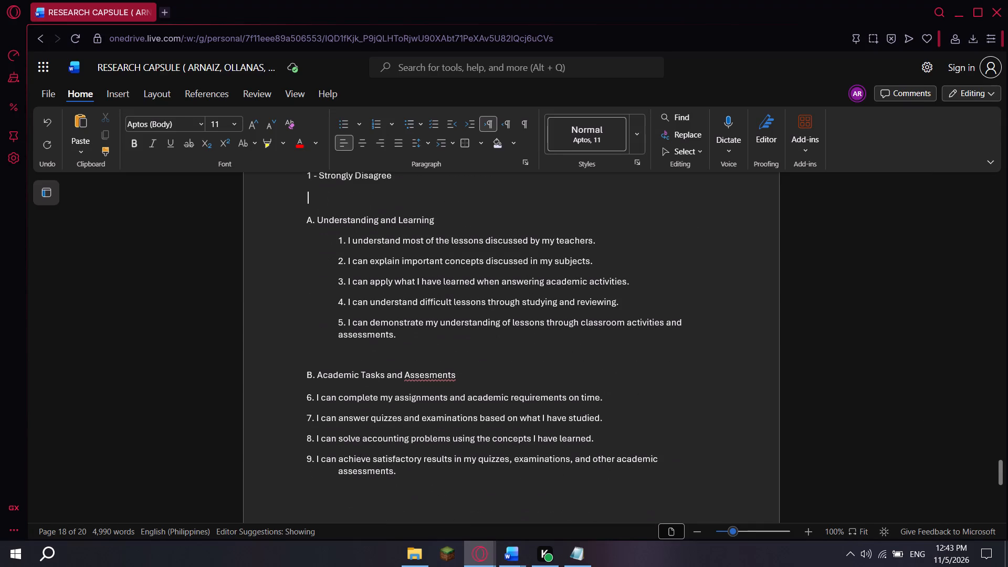
left_click_drag(380, 338, 324, 242)
key("BackSpace")
left_click_drag(365, 245, 311, 245)
key("BackSpace")
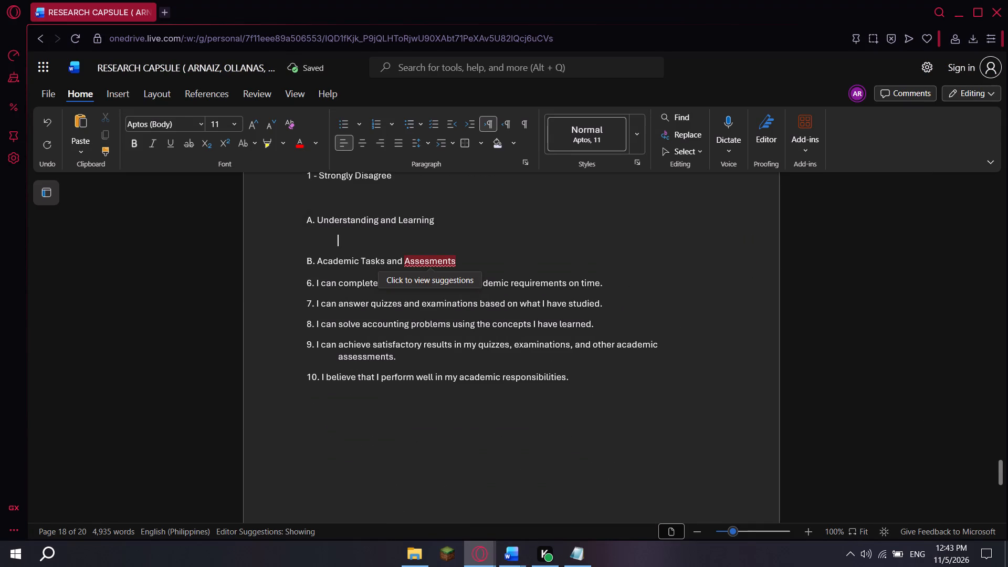
key("ctrl+v")
Insert blank lines before the A. Understanding and Learning heading until it moves with its table onto the next page.
scroll(456, 386, "up", 7)
left_click(301, 248)
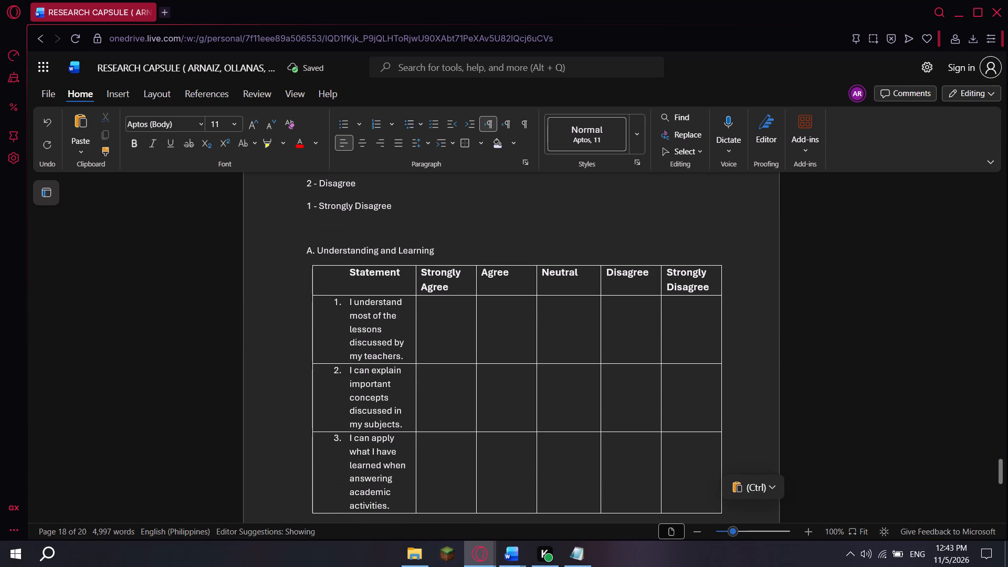
key("Return")
key("Return")
key("Return")
key("Return")
key("Return")
key("Return")
key("Return")
key("Return")
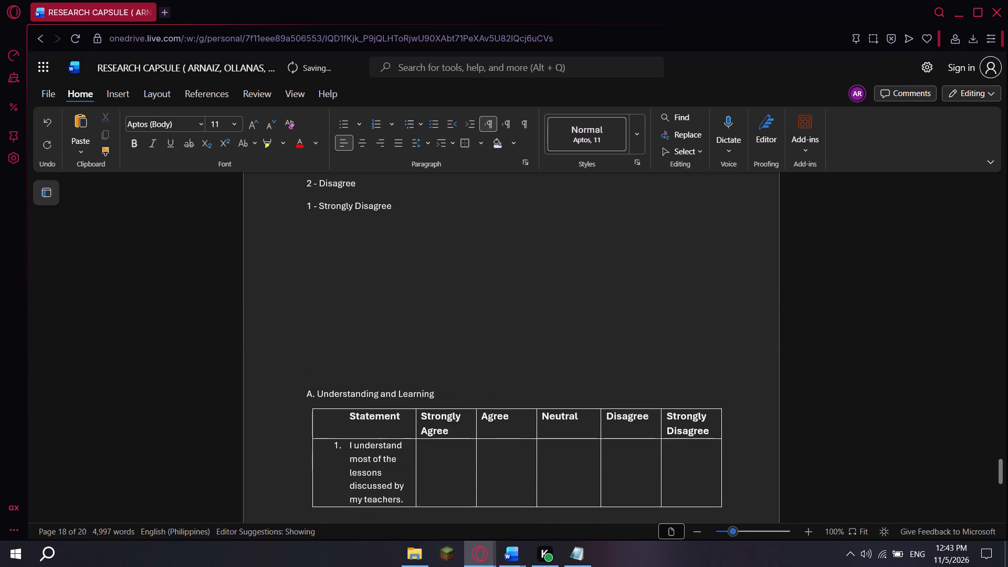
scroll(447, 236, "down", 6)
key("Return")
scroll(451, 233, "down", 3)
key("Return")
key("Return")
key("Return")
key("Return")
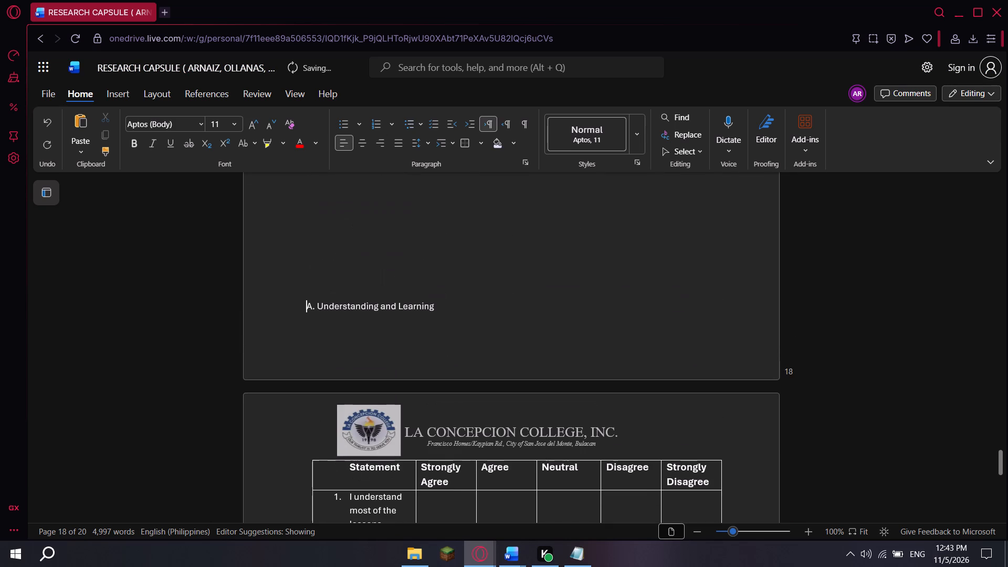
key("Return")
scroll(466, 234, "down", 1)
key("Return")
scroll(466, 234, "down", 4)
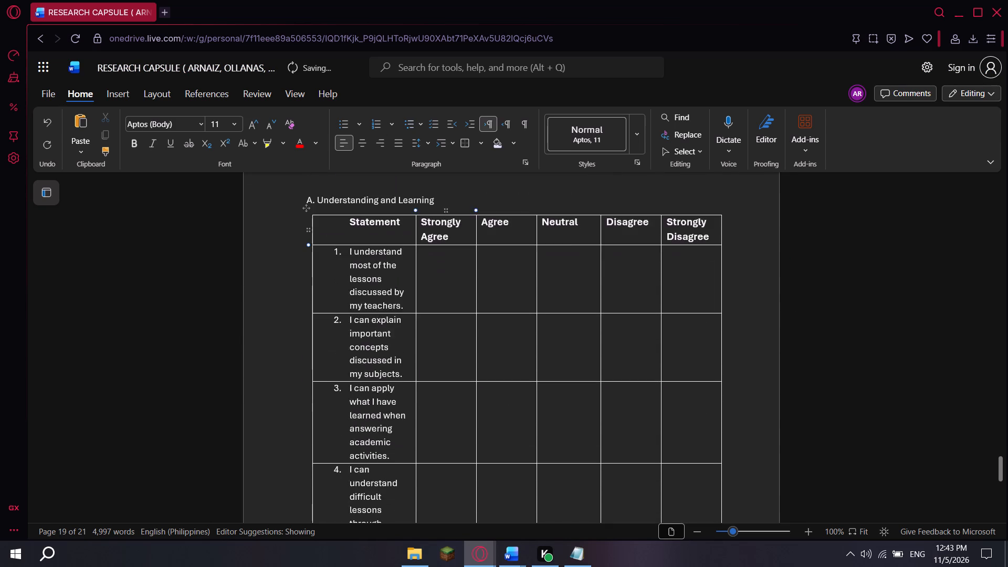
scroll(470, 235, "up", 1)
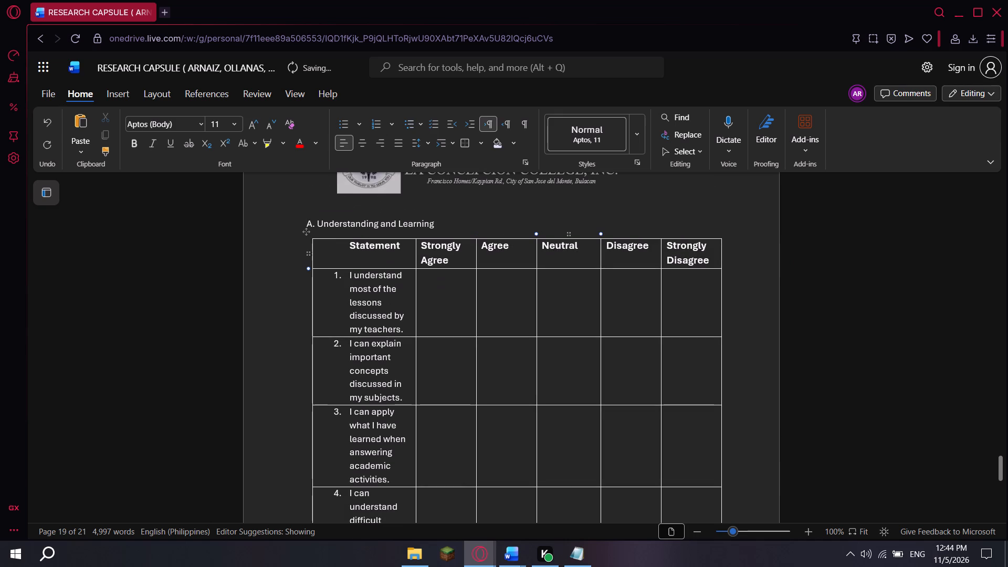
left_click_drag(709, 262, 434, 253)
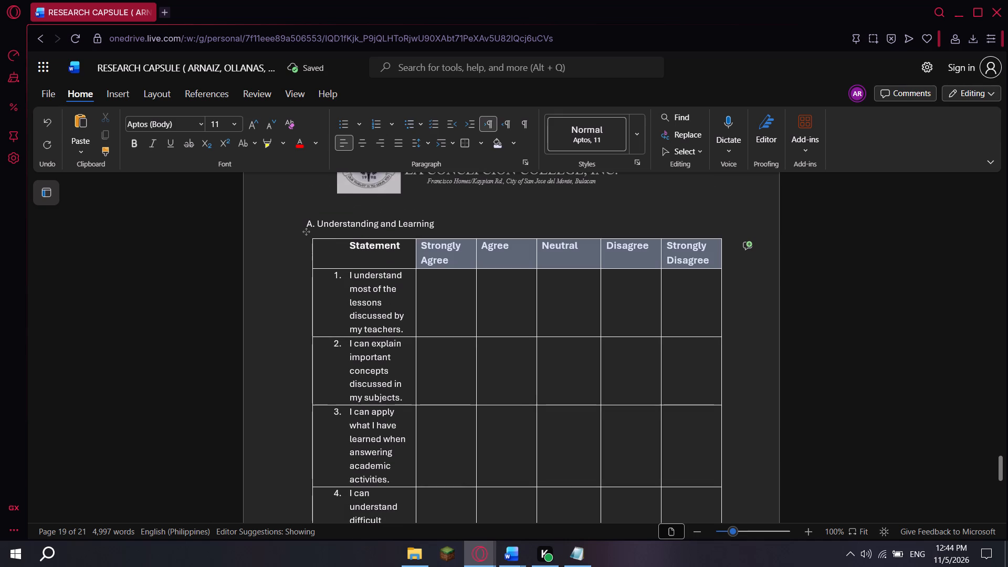
left_click_drag(434, 253, 347, 246)
key("ctrl+e")
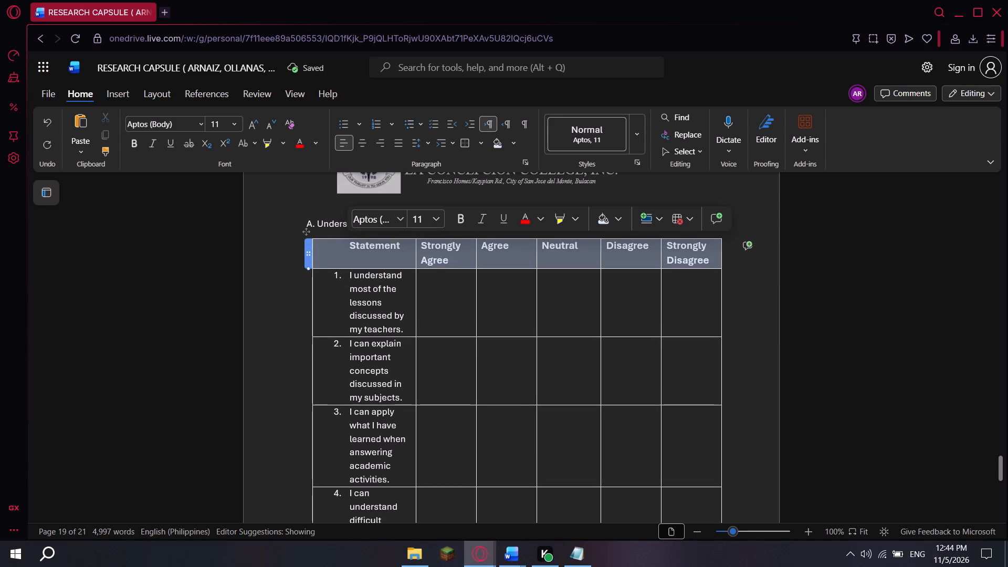
left_click(509, 279)
left_click(499, 260)
left_click(379, 251)
left_click(305, 280)
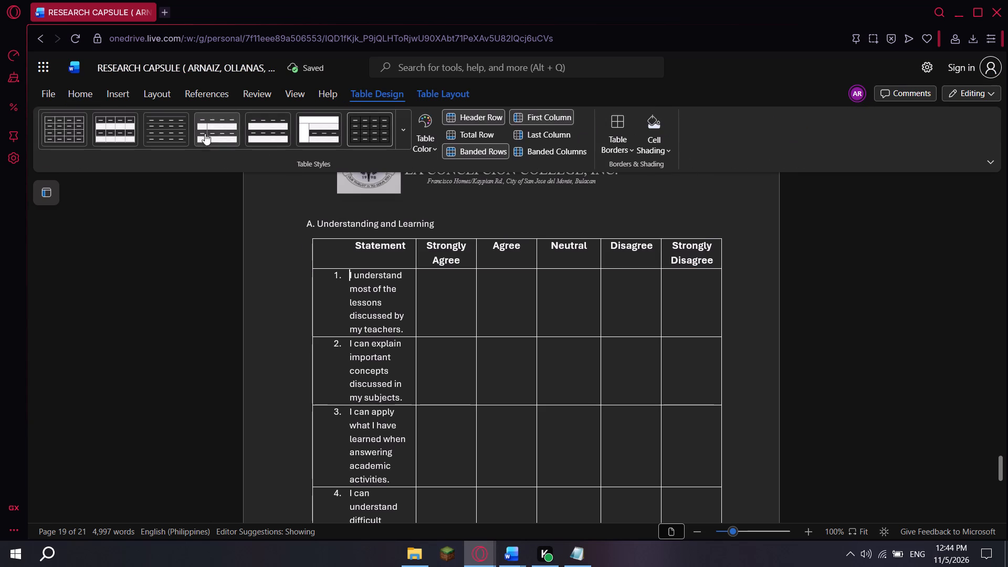
left_click(114, 97)
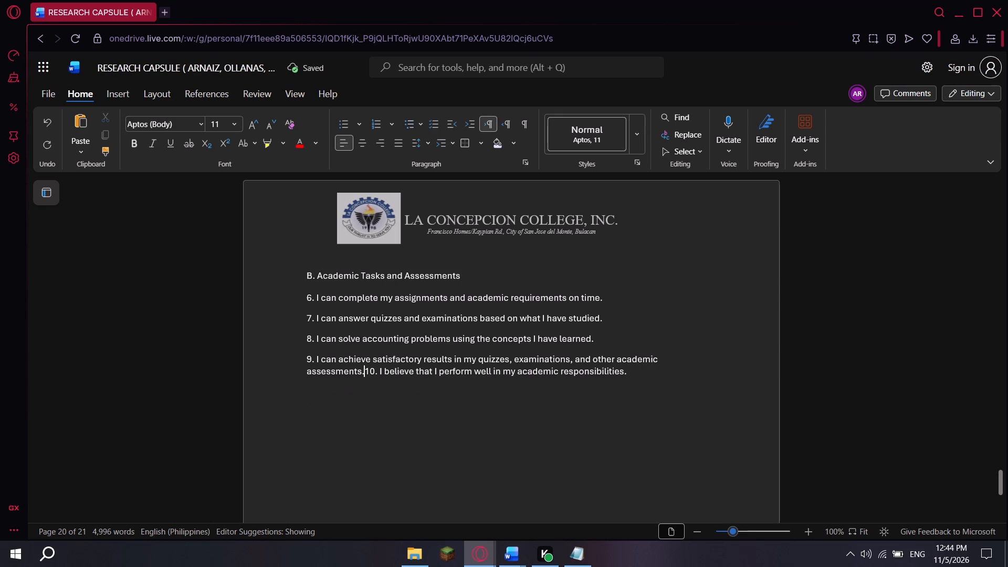
key("Return")
Copy statements 6 to 10 under B. Academic Tasks and Assessments.
left_click_drag(577, 395, 279, 308)
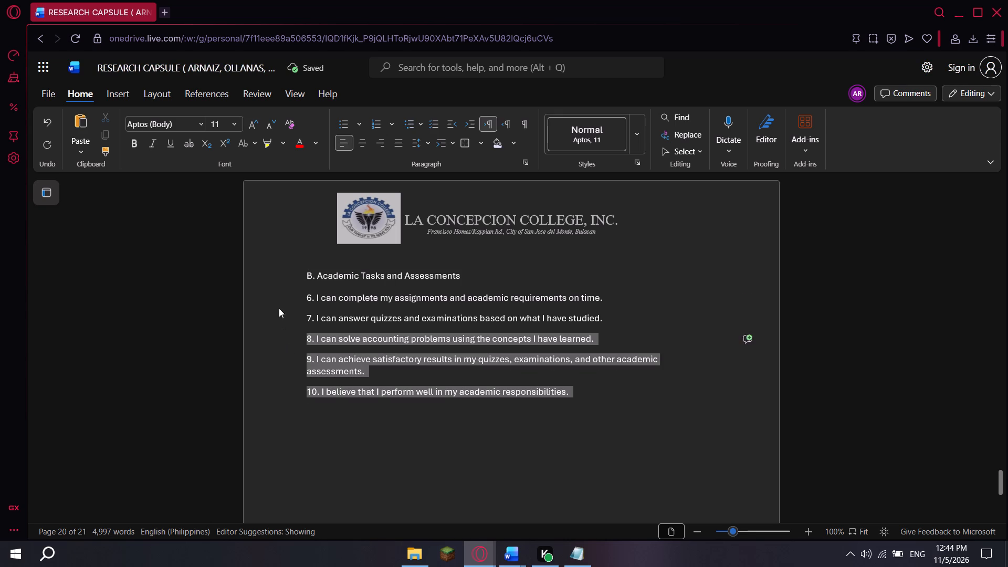
left_click_drag(279, 308, 281, 298)
key("ctrl+c")
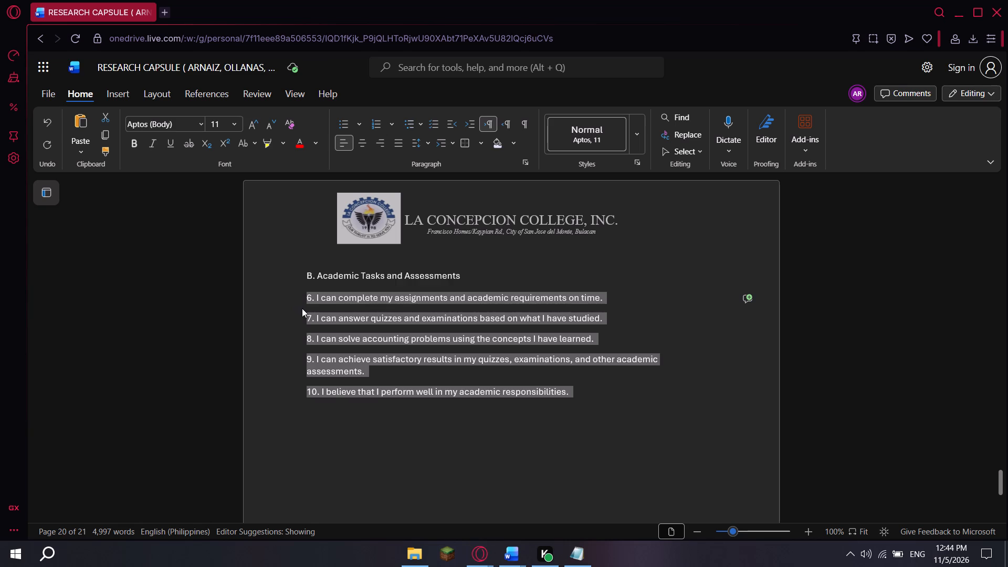
Switch to Document1 in desktop Word and clear the five old statements from the table, keeping the numbered rows.
key("alt+Tab")
key("alt+Tab")
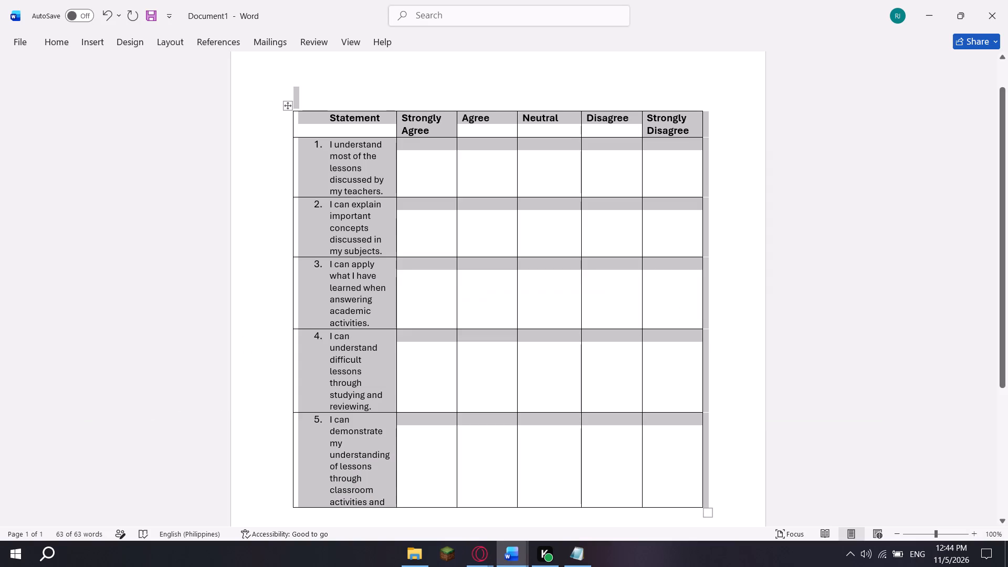
left_click(373, 312)
left_click_drag(385, 501, 321, 249)
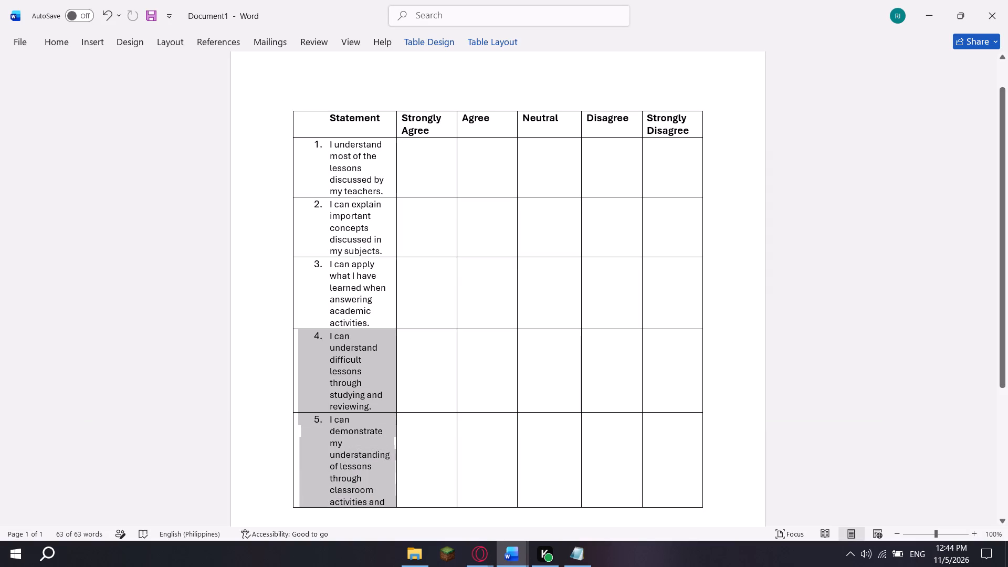
left_click_drag(321, 249, 316, 186)
key("Delete")
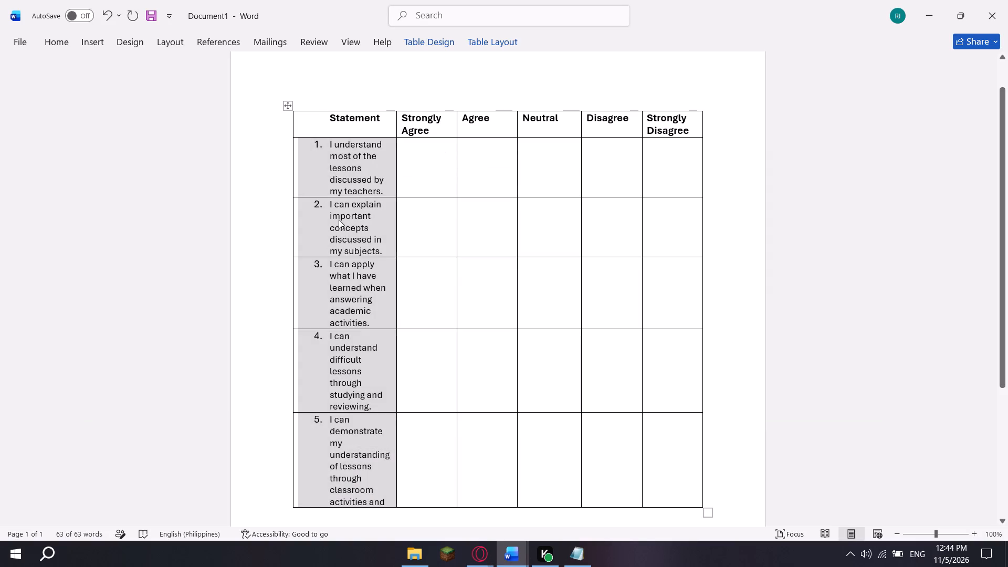
left_click(335, 206)
left_click(344, 197)
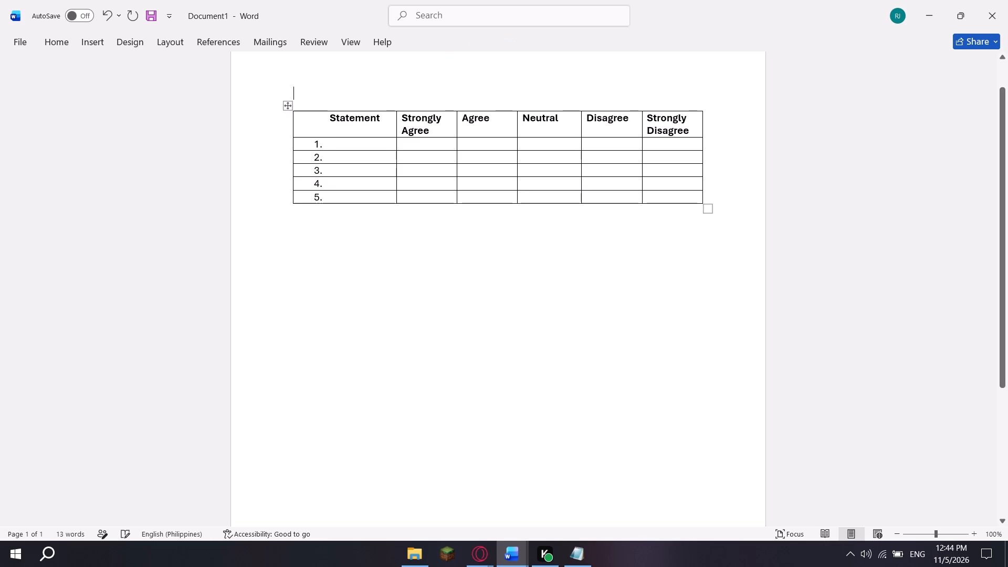
Paste the copied Academic Tasks and Assessments statements into the five empty numbered cells of the Statement column.
left_click(343, 146)
left_click(340, 145)
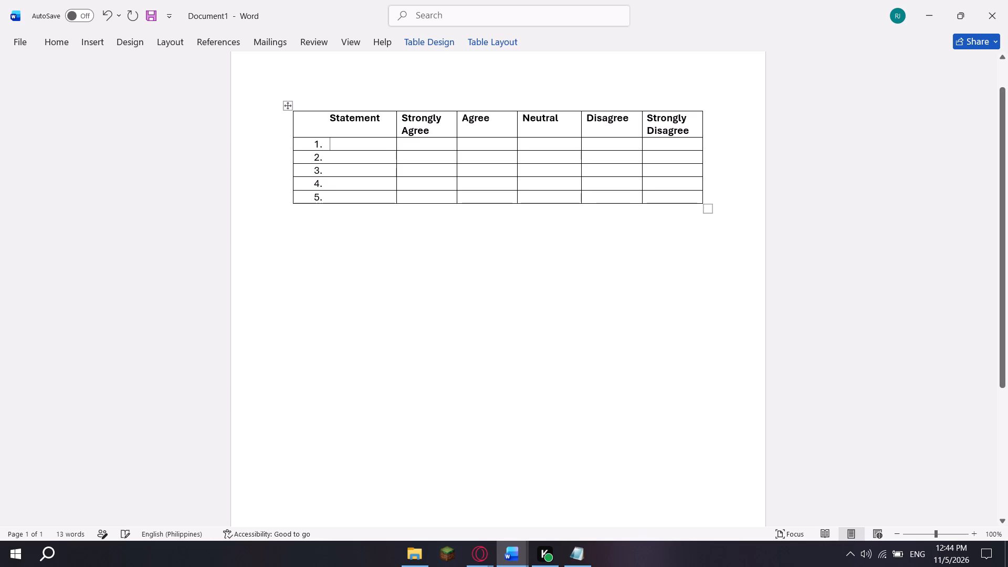
left_click_drag(340, 145, 352, 197)
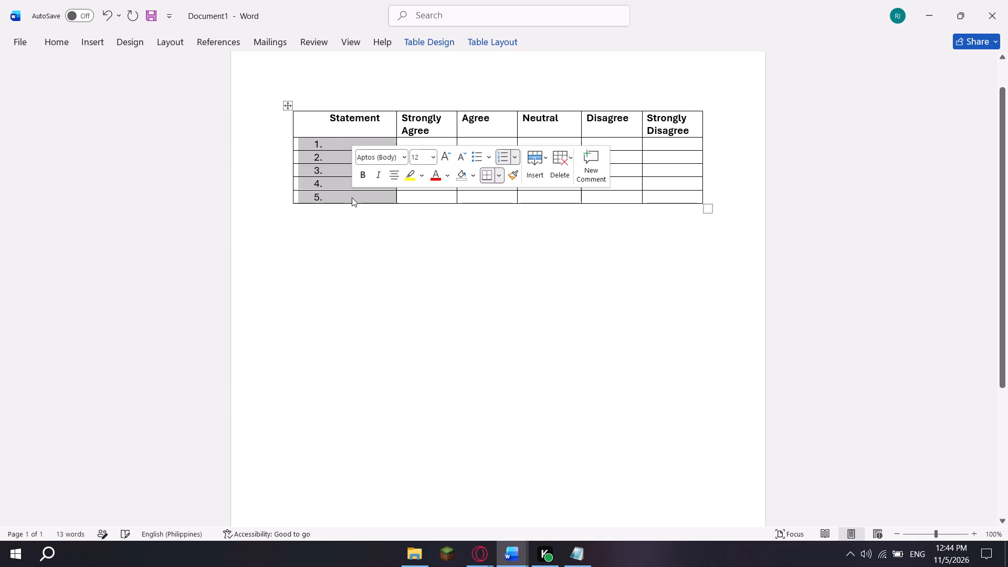
key("ctrl+v")
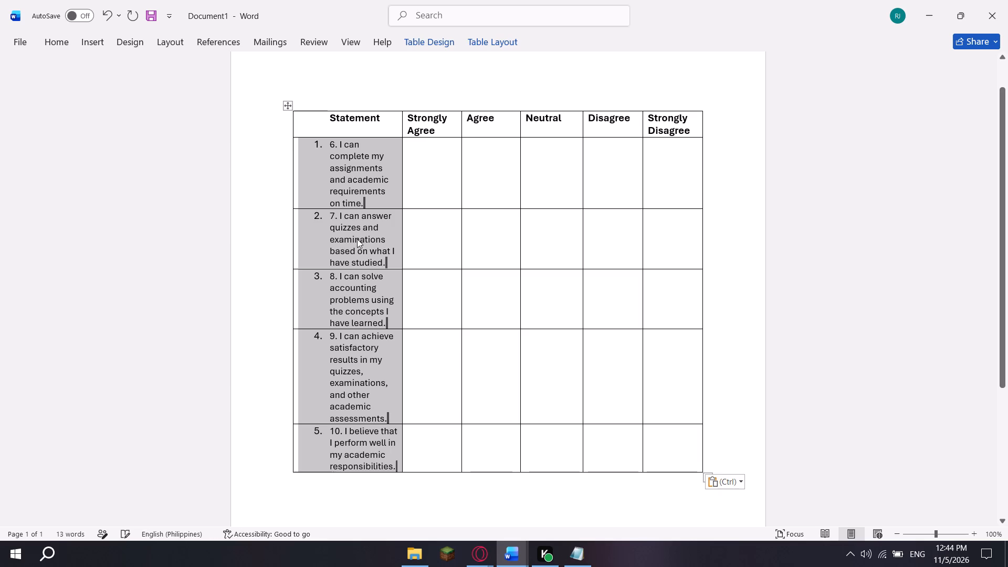
Delete the duplicate typed numbers 6. and 7. from the statements in the table's rows 1 and 2.
left_click(324, 145)
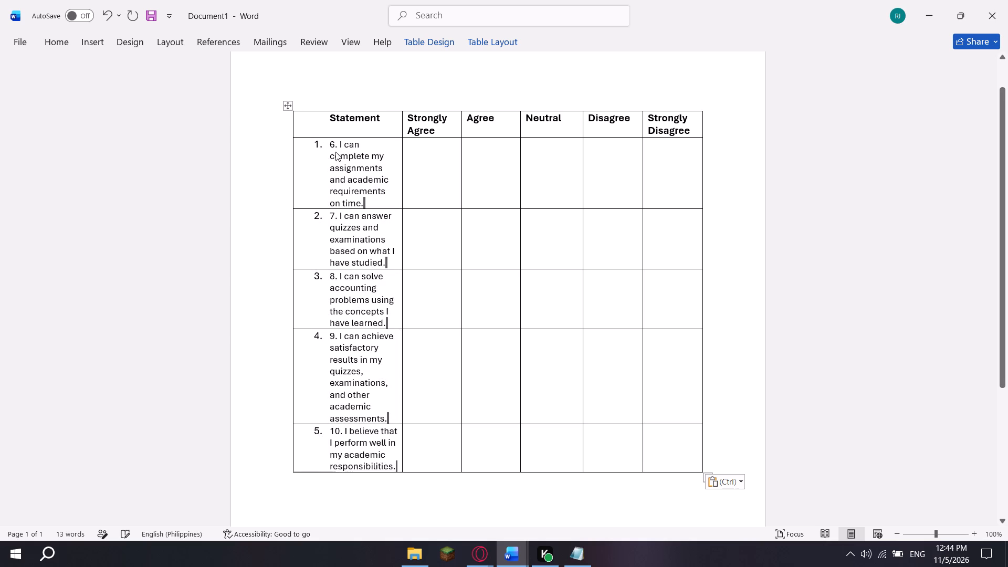
left_click(334, 142)
key("BackSpace")
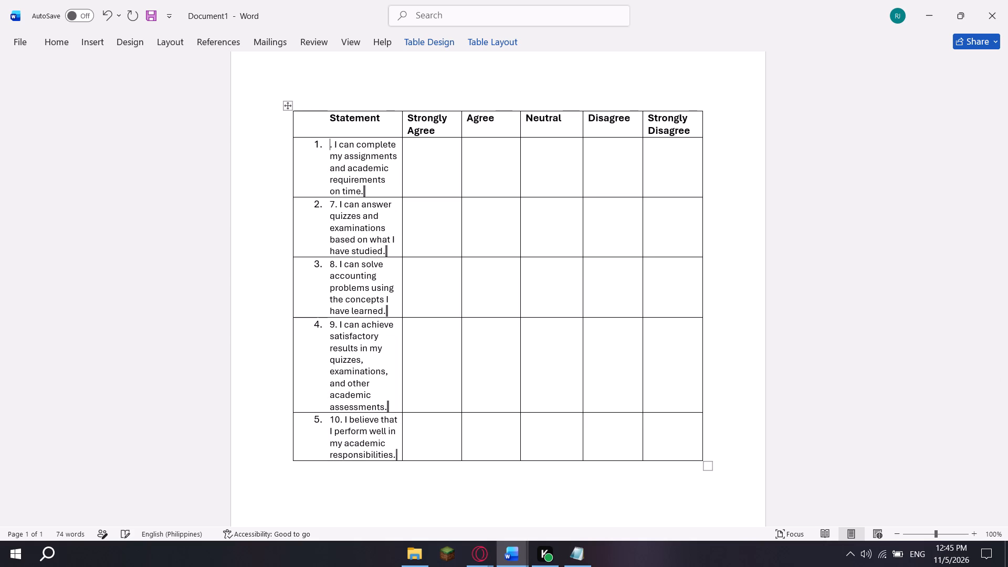
key("Right")
key("Right")
key("Left")
key("BackSpace")
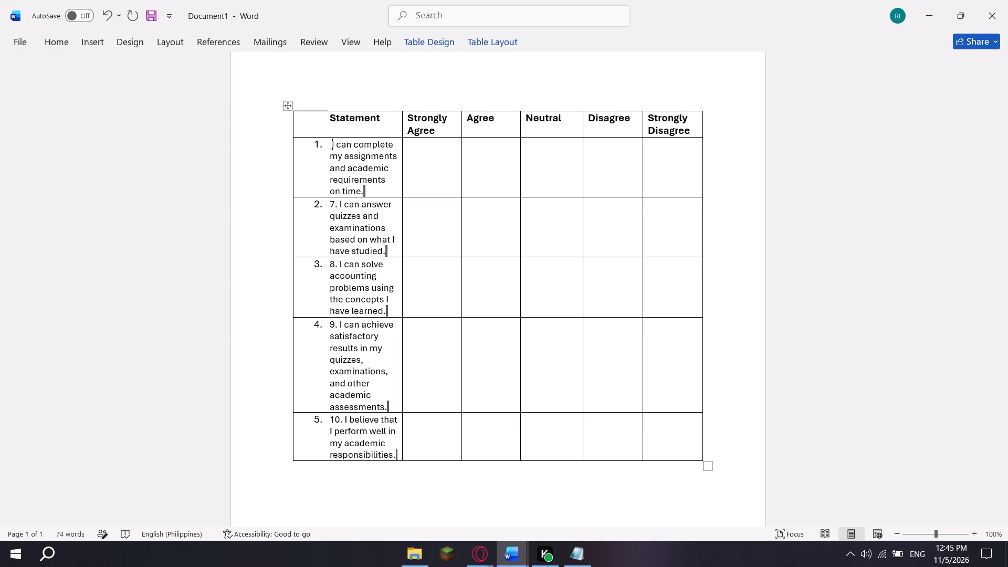
left_click(334, 205)
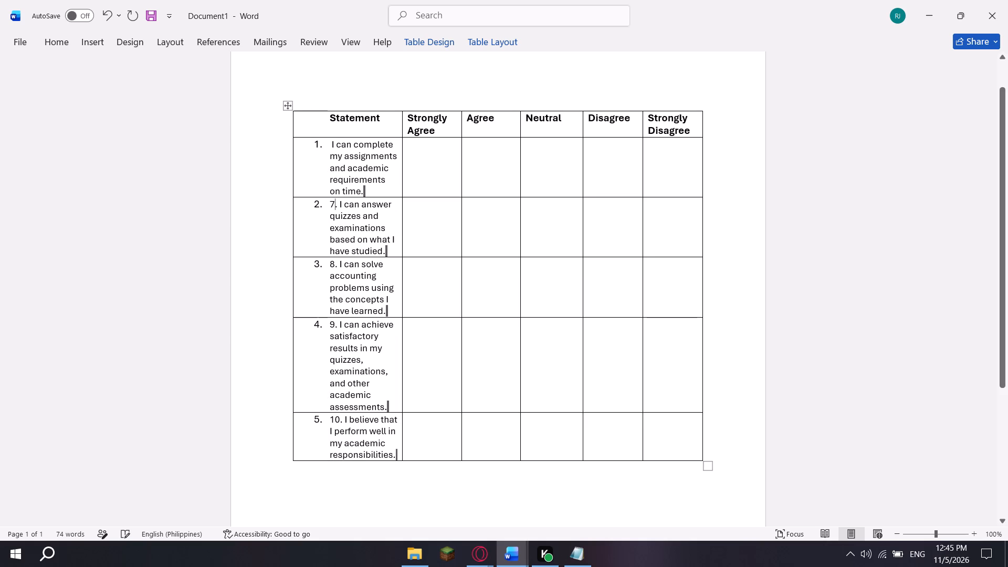
key("Right")
key("BackSpace")
key("BackSpace")
Delete the duplicate typed numbers 8., 9. and 10. from the statements in the table's rows 3 to 5.
left_click(337, 263)
key("BackSpace")
key("BackSpace")
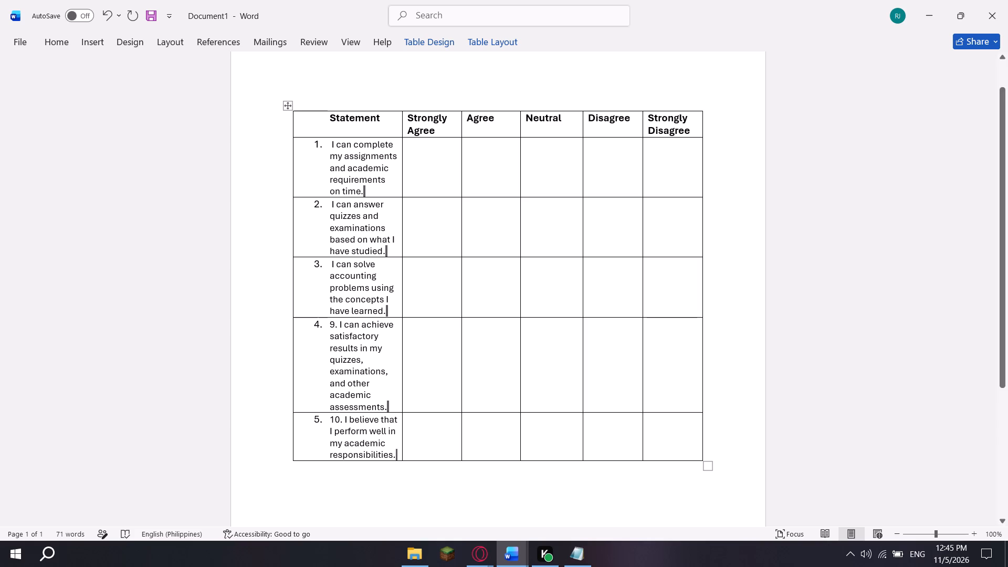
left_click(340, 328)
key("BackSpace")
key("BackSpace")
key("BackSpace")
left_click(344, 419)
key("BackSpace")
key("BackSpace")
key("BackSpace")
key("BackSpace")
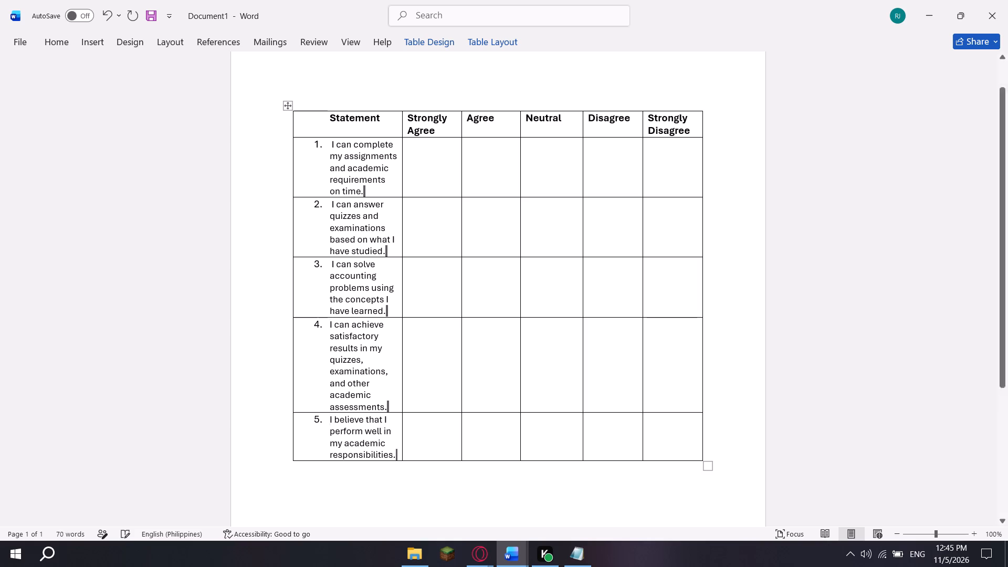
Delete the stray trailing characters at the ends of the five statements in the table, working from the last row up.
left_click(400, 453)
key("BackSpace")
left_click(393, 417)
key("BackSpace")
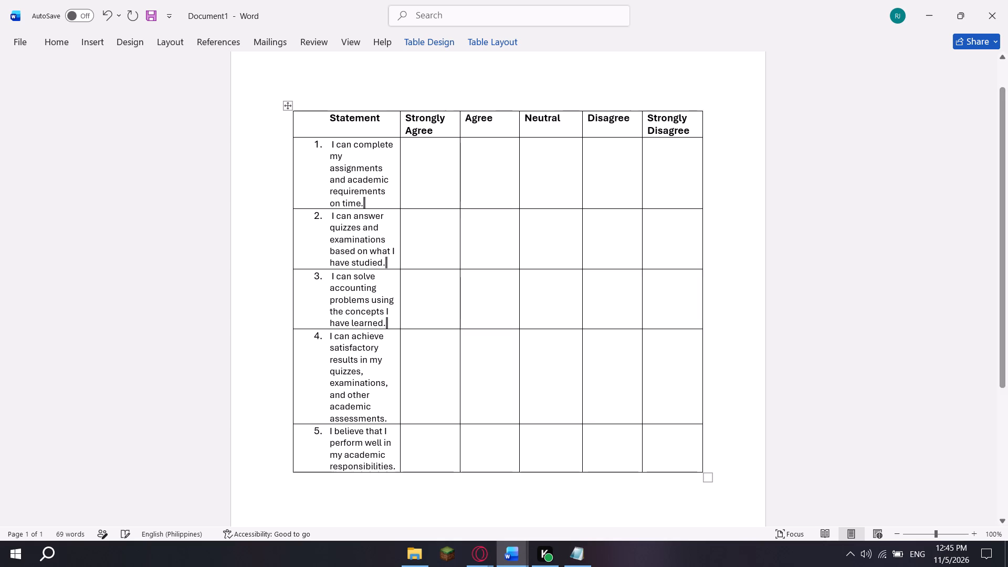
left_click(399, 323)
left_click(394, 326)
key("BackSpace")
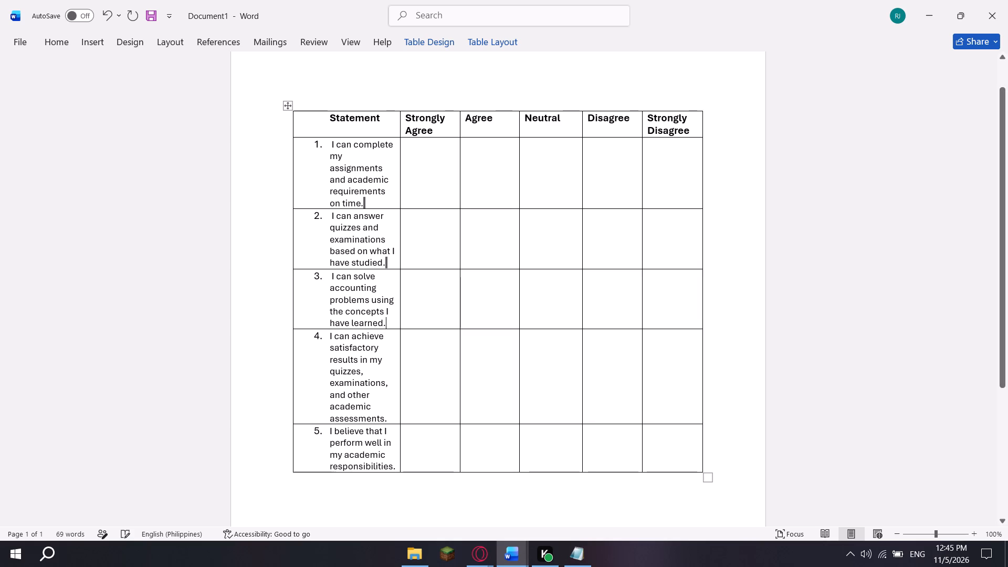
left_click(394, 264)
key("BackSpace")
left_click(373, 205)
key("BackSpace")
key("BackSpace")
Set the numbering value of the first statement row to 6 as the start of a new list.
left_click(321, 152)
key("Up")
key("Left")
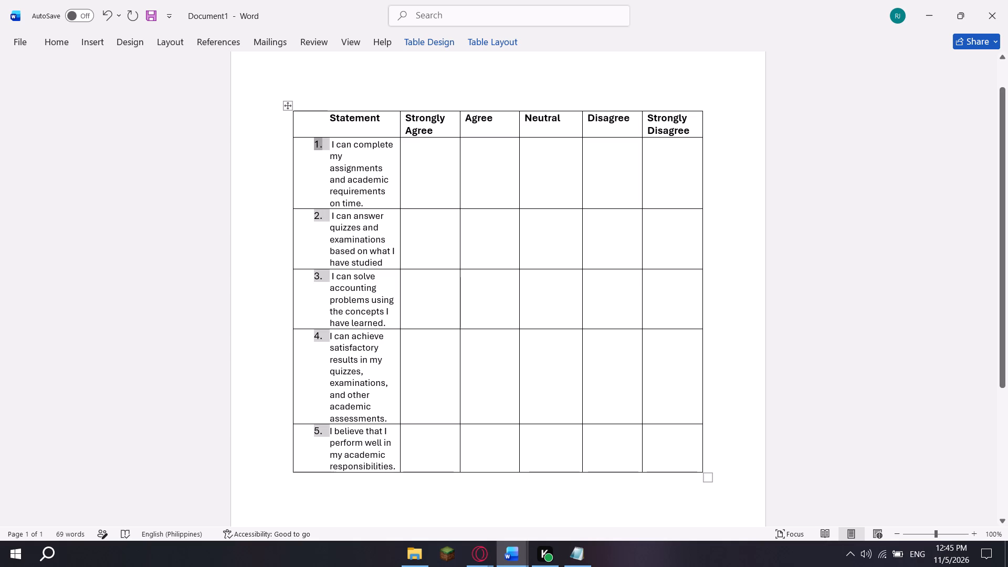
right_click(320, 145)
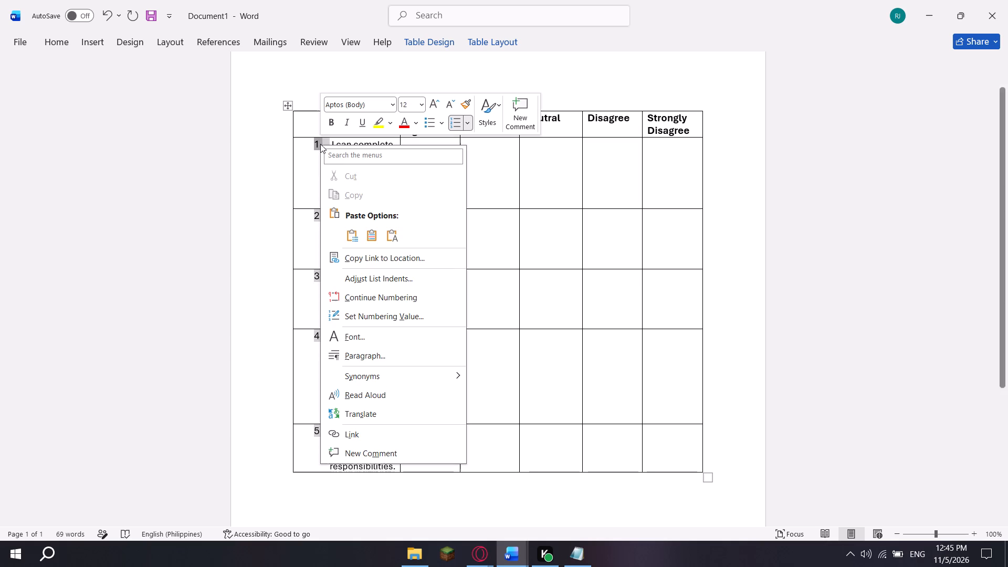
left_click(385, 308)
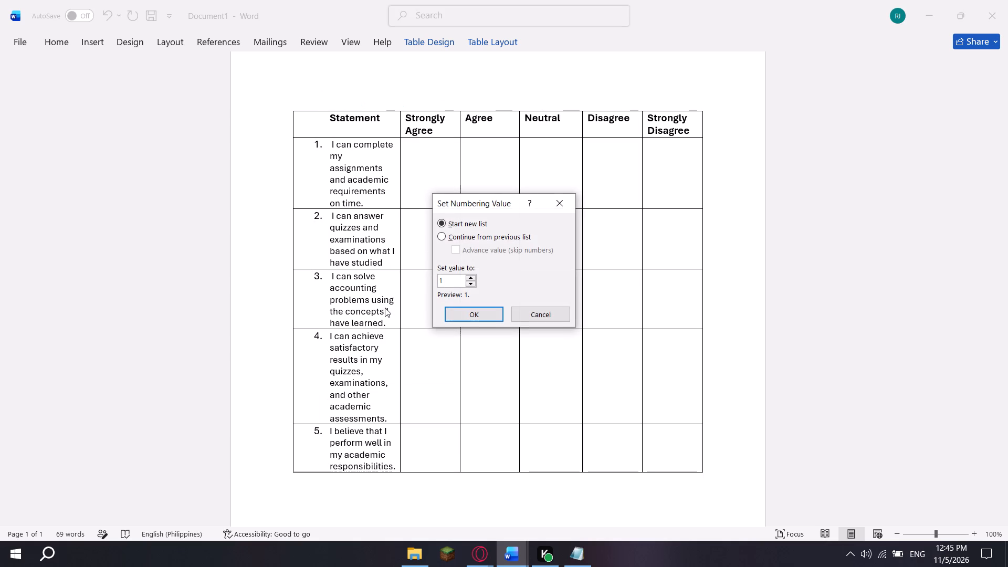
key("Right")
key("BackSpace")
key("6")
key("Return")
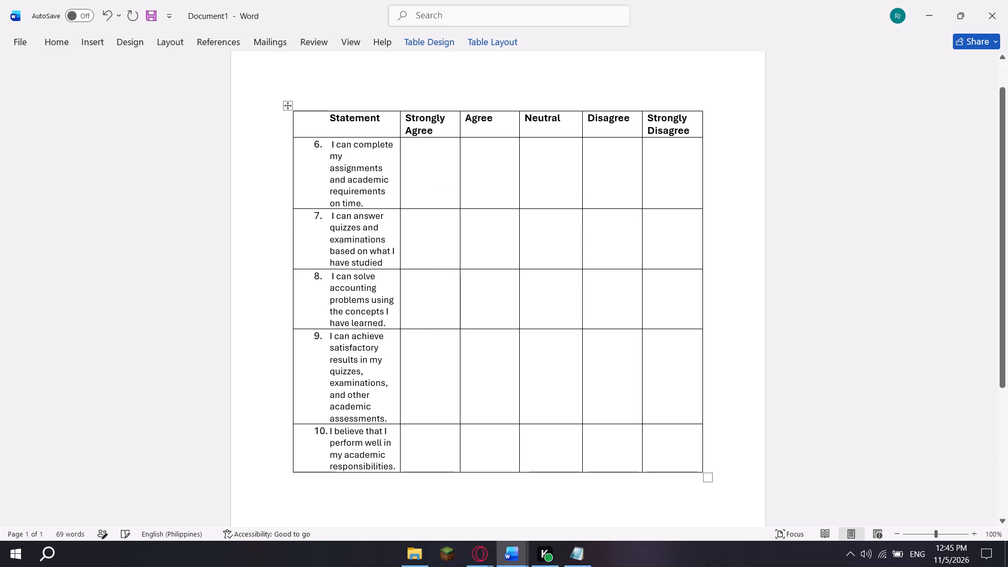
Widen the table's Statement column slightly so the statements wrap over fewer lines.
left_click(512, 204)
left_click(400, 129)
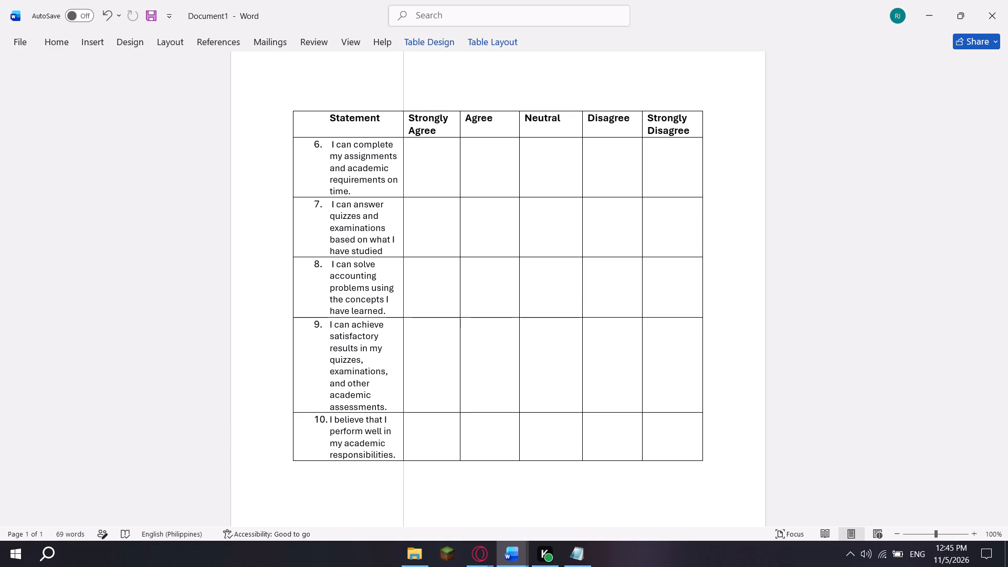
left_click(474, 365)
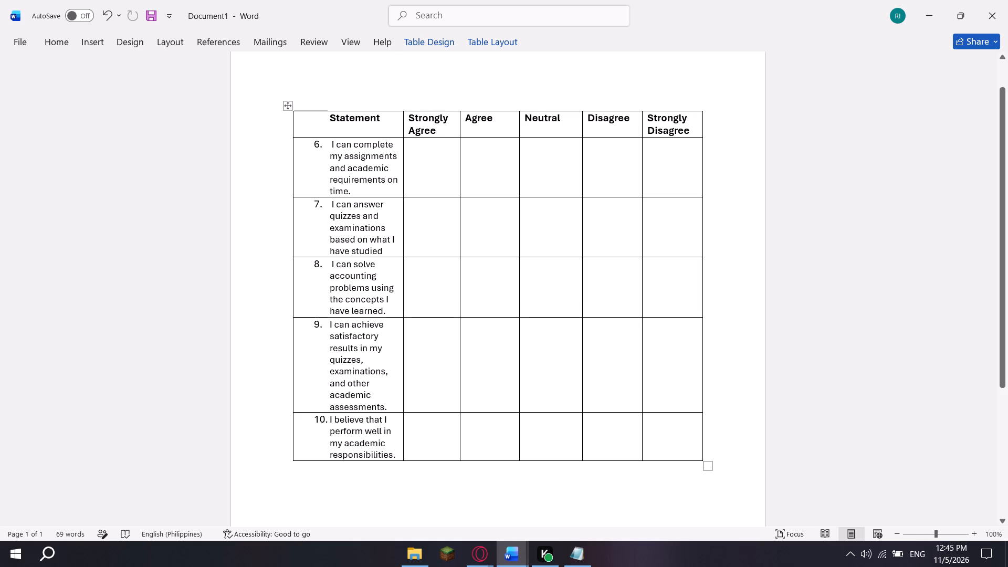
Center the text of the header row, from Statement through Strongly Disagree.
left_click_drag(696, 133, 348, 123)
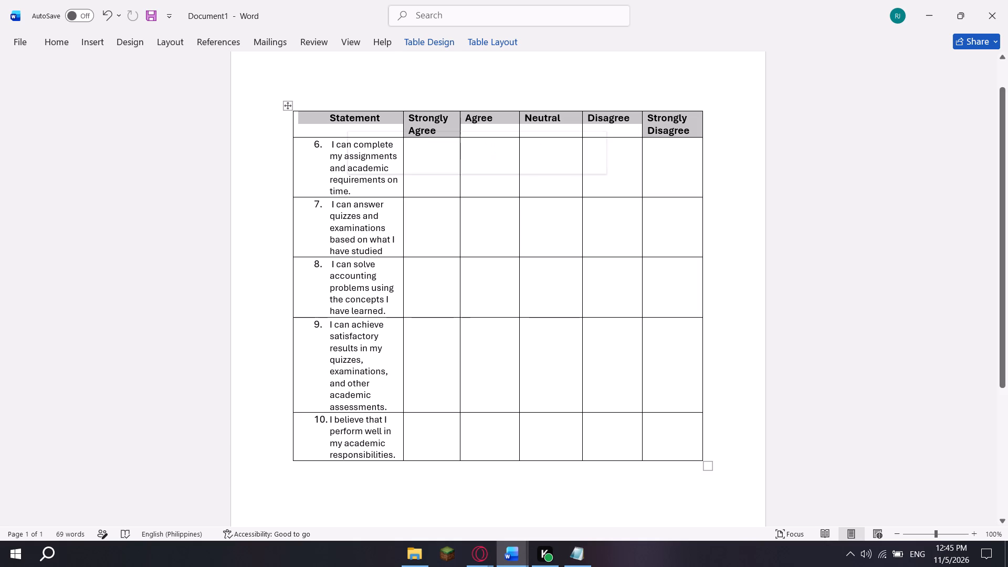
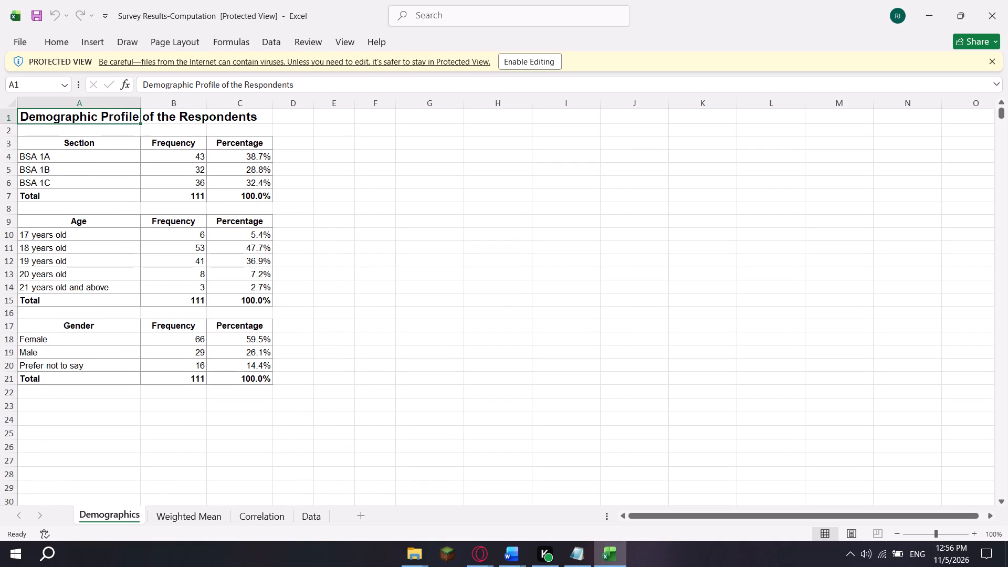
Enable editing of the protected Survey Results-Computation workbook.
left_click(527, 66)
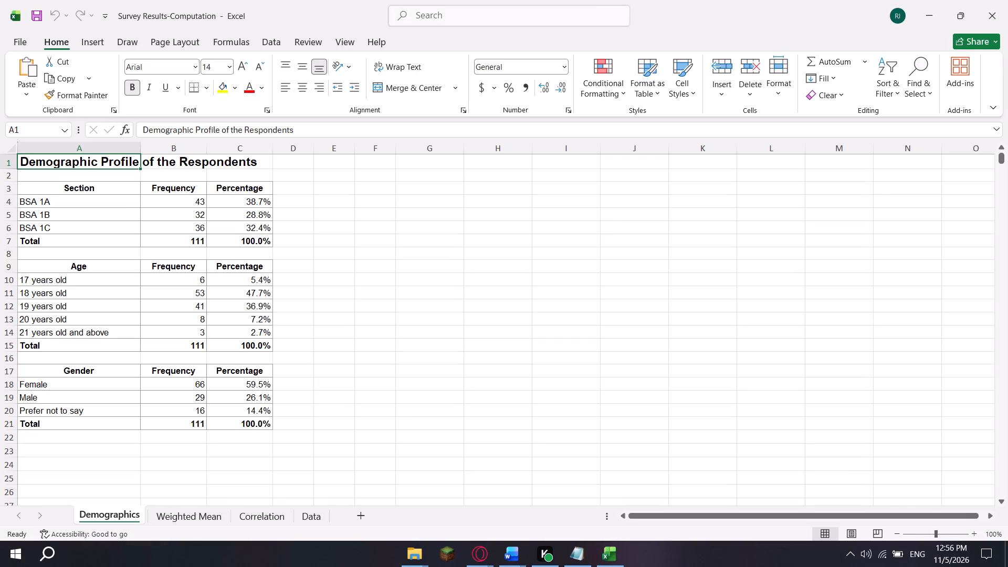
Examine the demographic, weighted mean and correlation tables across the workbook's Demographics, Weighted Mean and Correlation sheets.
scroll(347, 285, "up", 2)
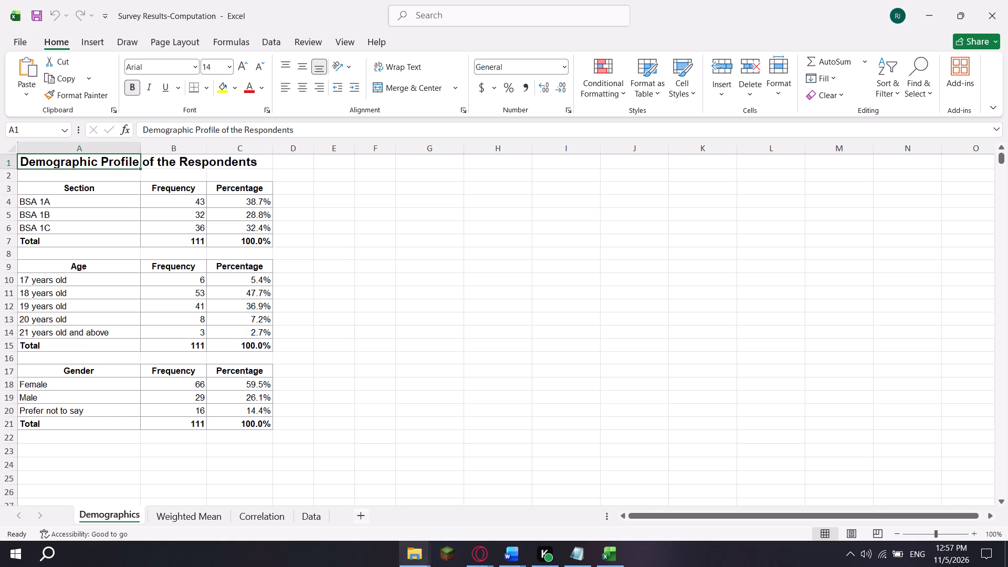
left_click(209, 520)
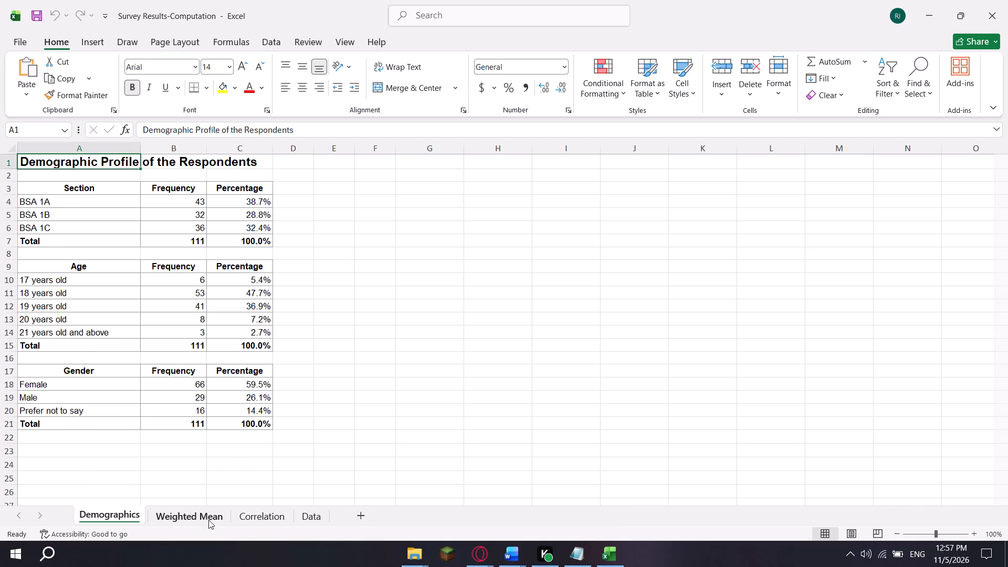
scroll(251, 496, "down", 8)
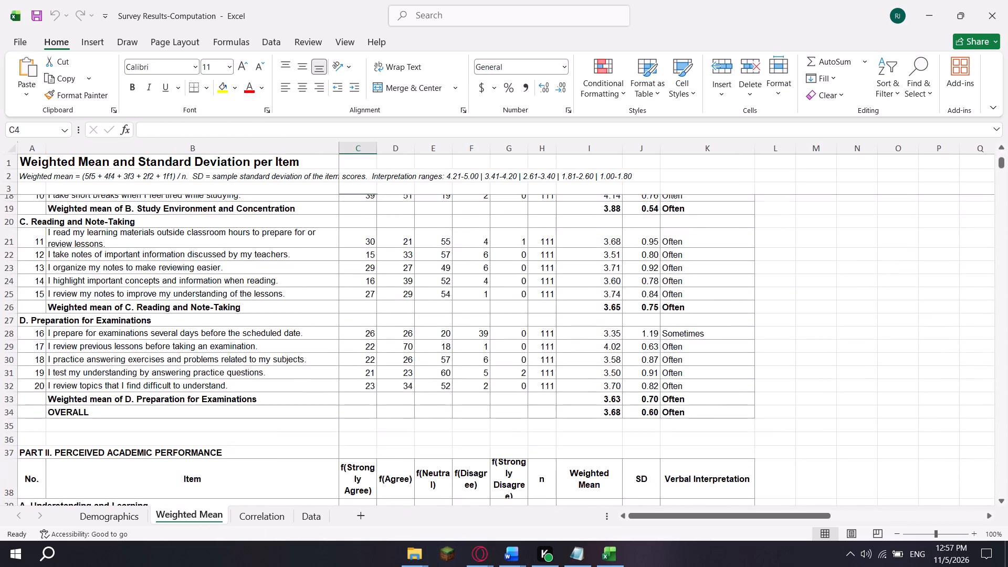
scroll(259, 499, "down", 7)
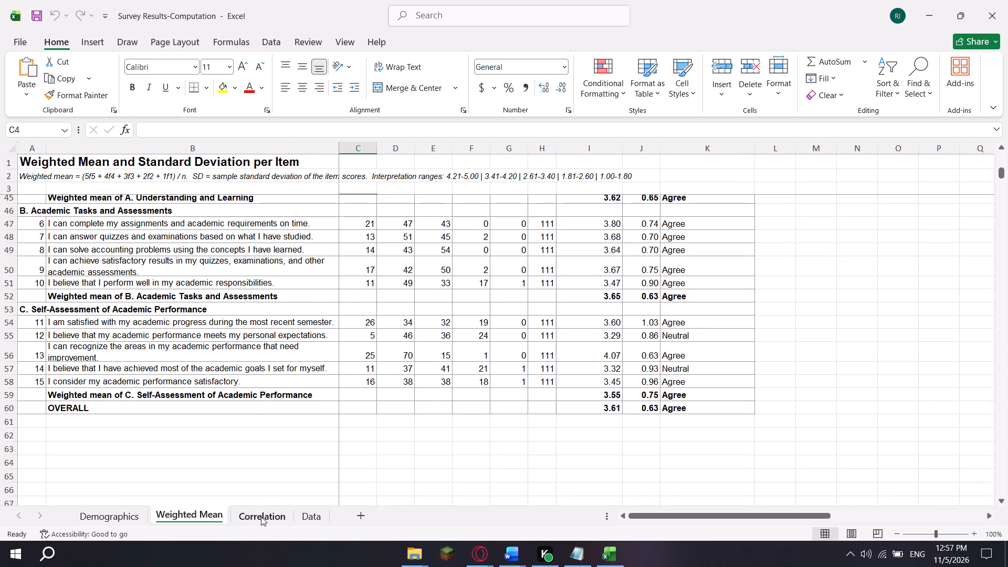
left_click(261, 517)
scroll(261, 517, "down", 14)
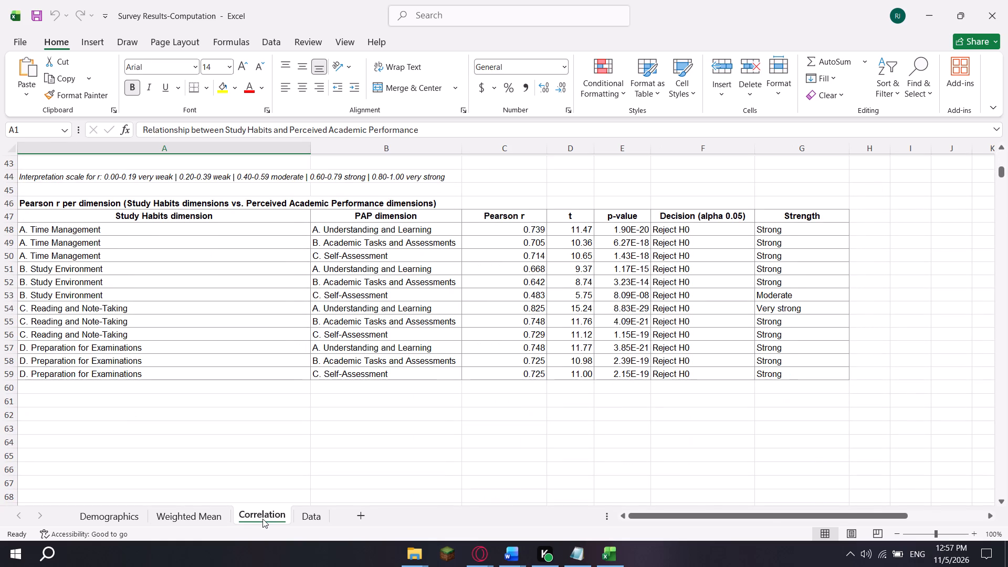
scroll(262, 517, "up", 10)
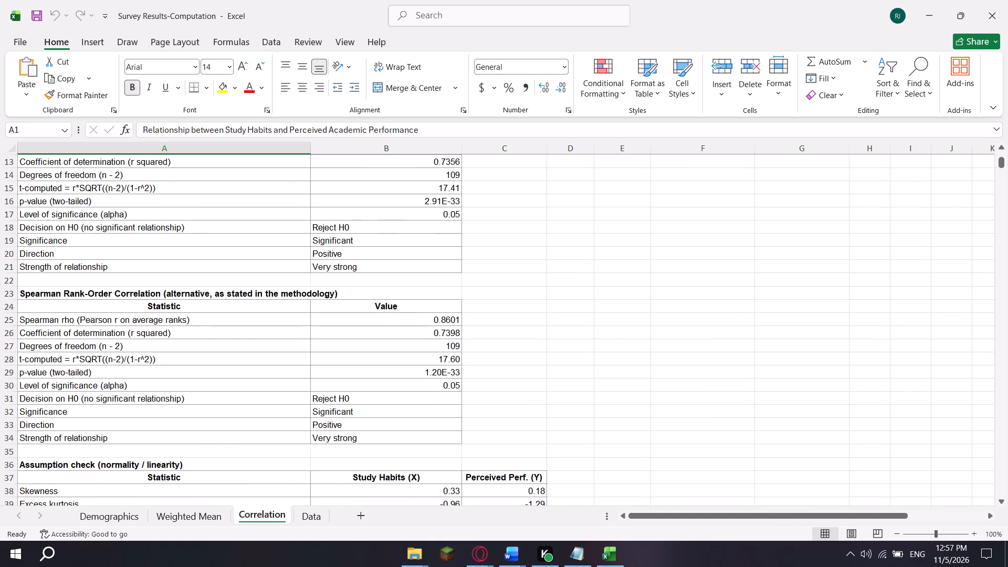
scroll(260, 504, "up", 12)
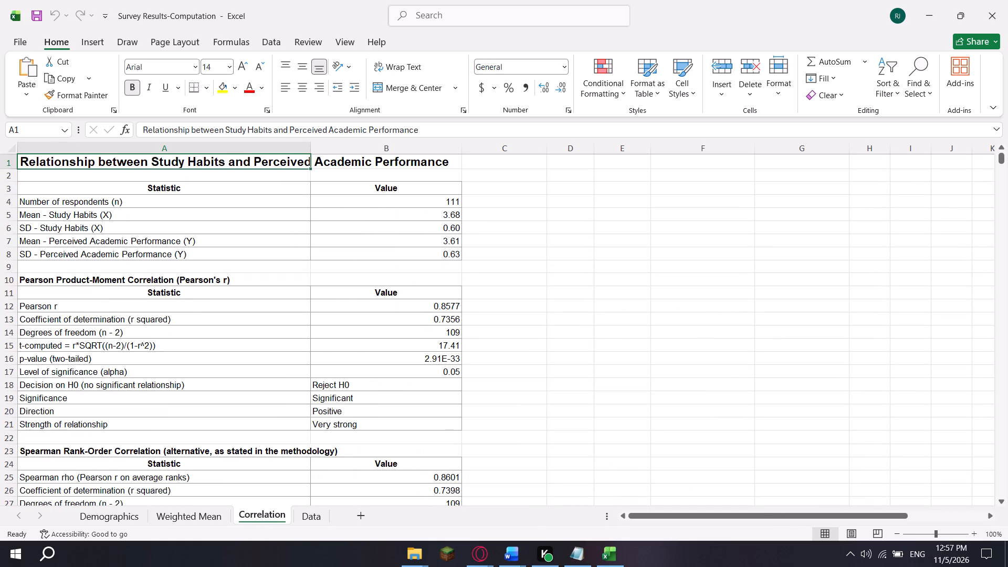
scroll(268, 505, "down", 3)
scroll(275, 556, "down", 2)
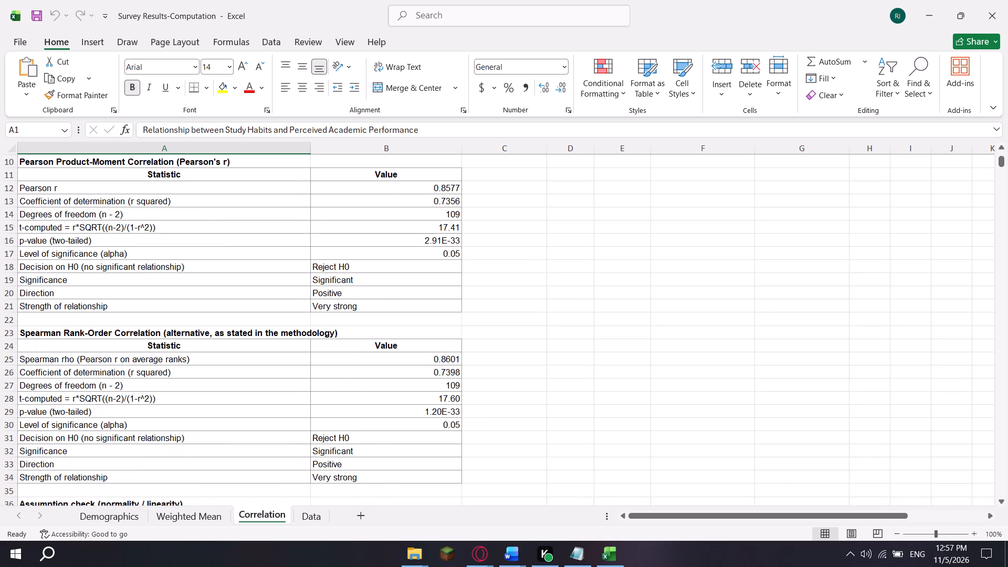
Copy the Demographics sheet's title and its Section, Age and Gender tables, cells A1 through C21.
left_click(92, 513)
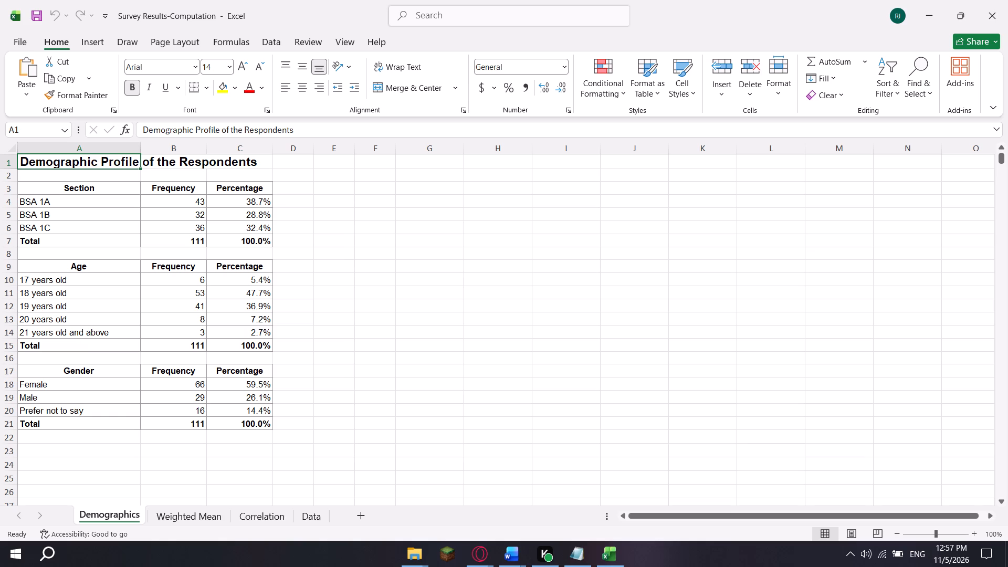
left_click_drag(271, 434, 60, 185)
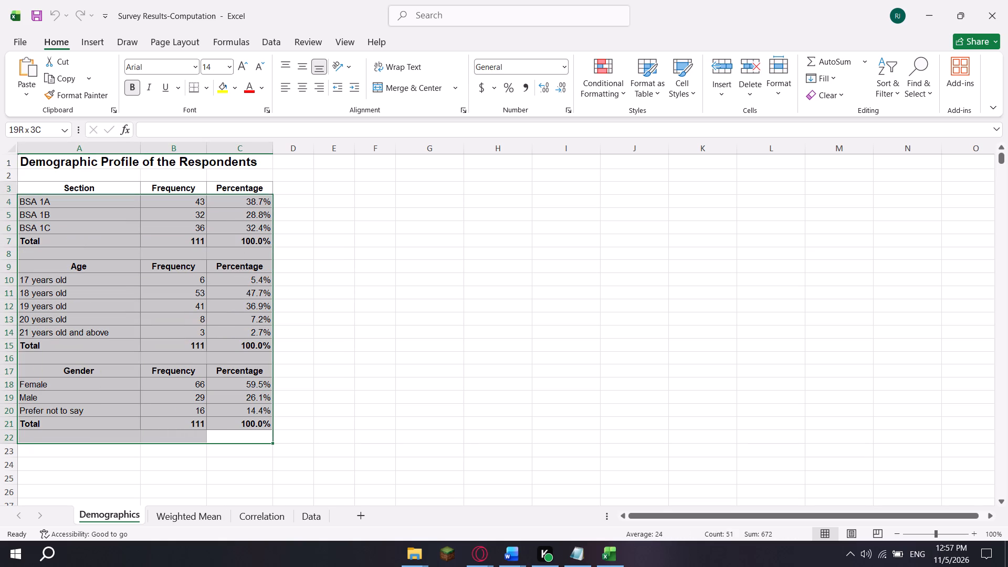
left_click_drag(60, 185, 50, 163)
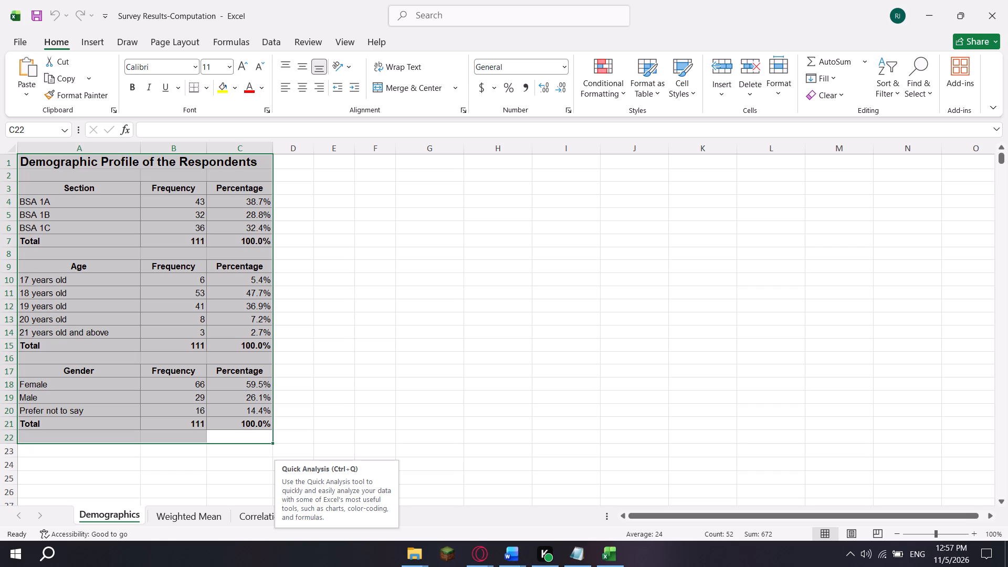
left_click(298, 402)
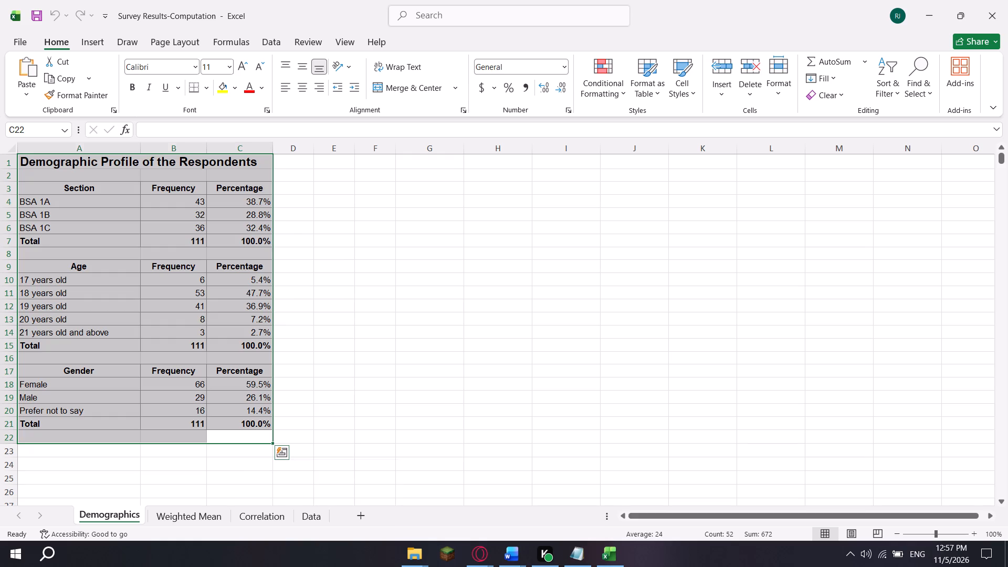
left_click_drag(256, 426, 59, 230)
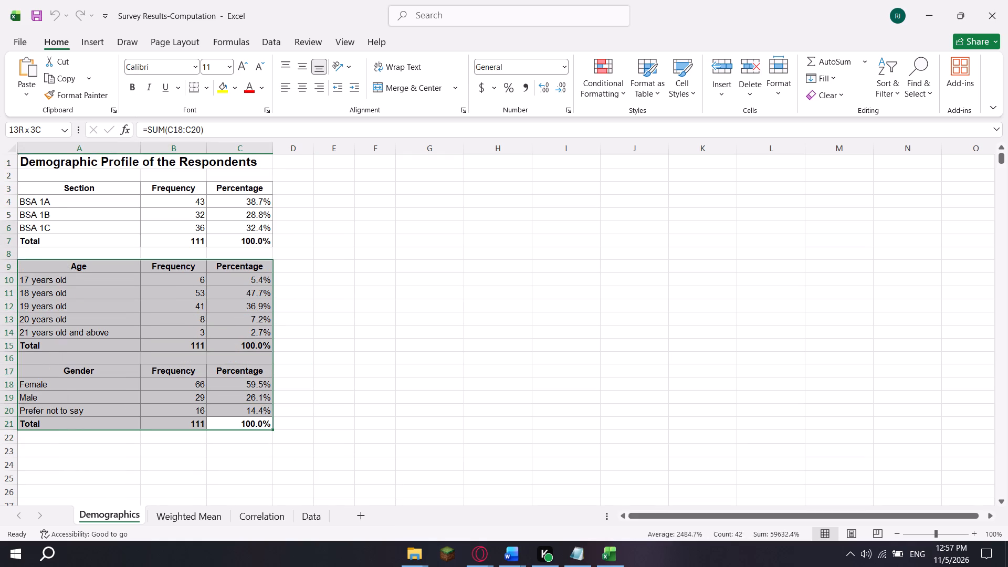
left_click_drag(59, 230, 30, 165)
right_click(92, 306)
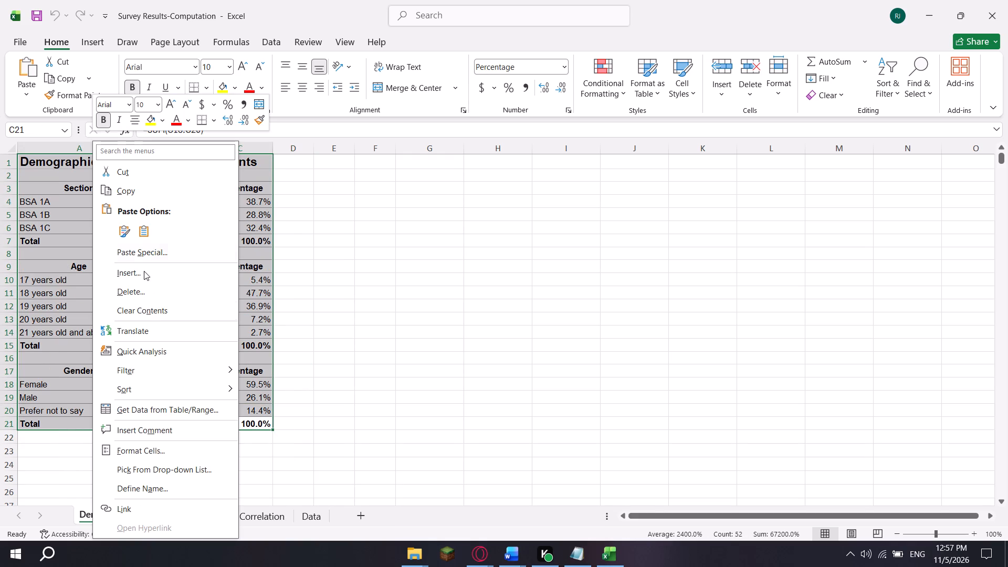
left_click(116, 199)
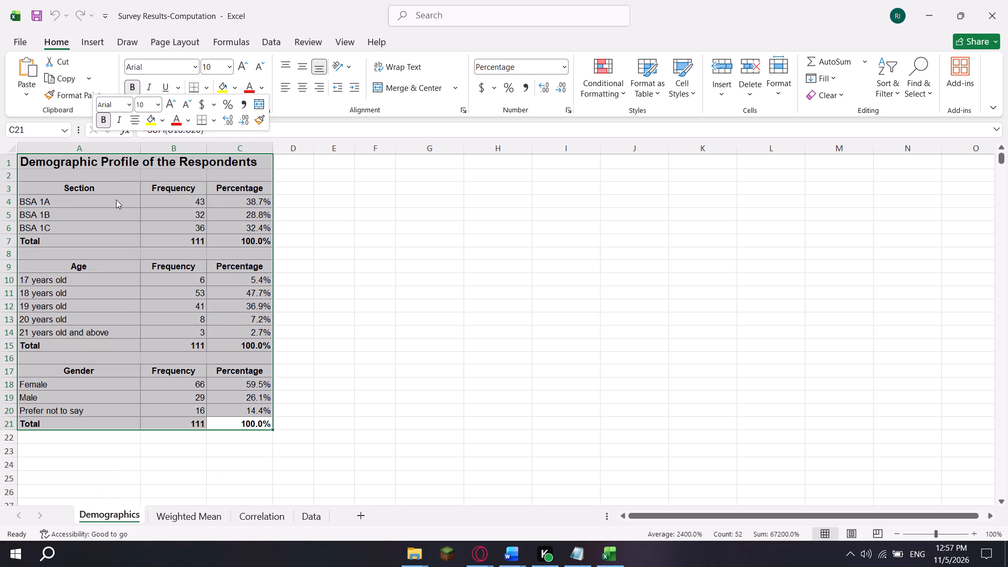
Switch to the research document in the browser and search it for "Appendix B".
key("alt+Tab")
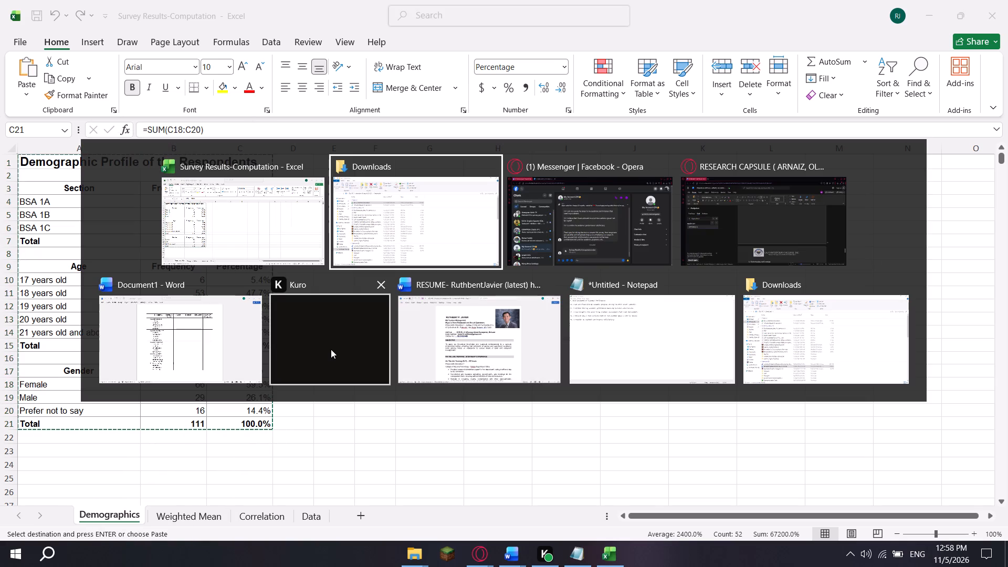
left_click(738, 246, "alt")
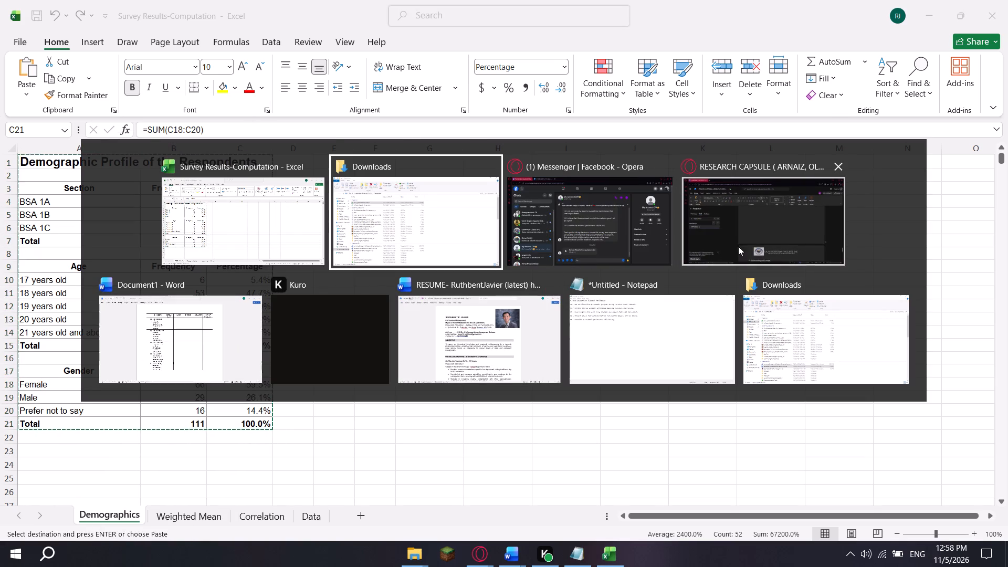
left_click(138, 255)
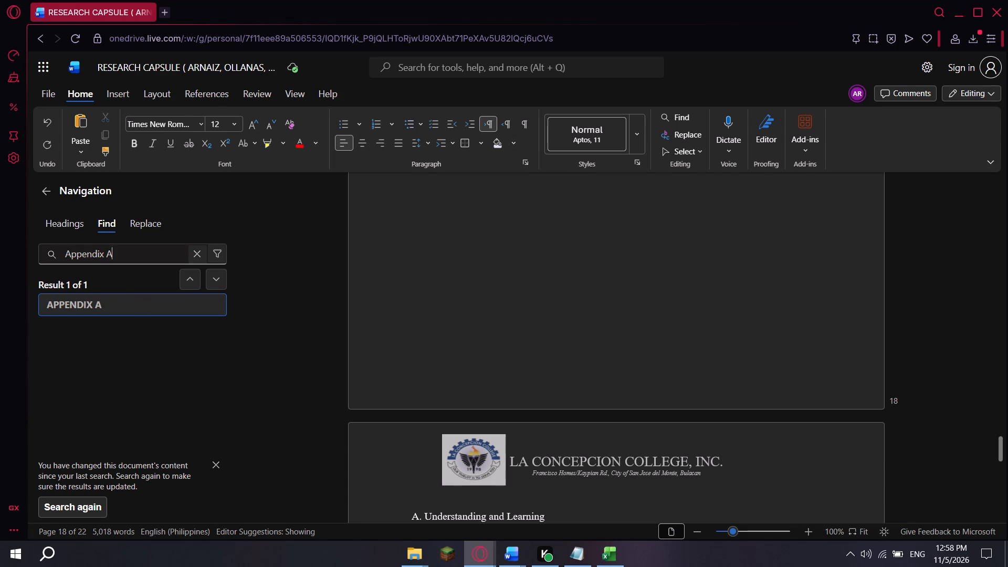
key("BackSpace")
key("shift+b")
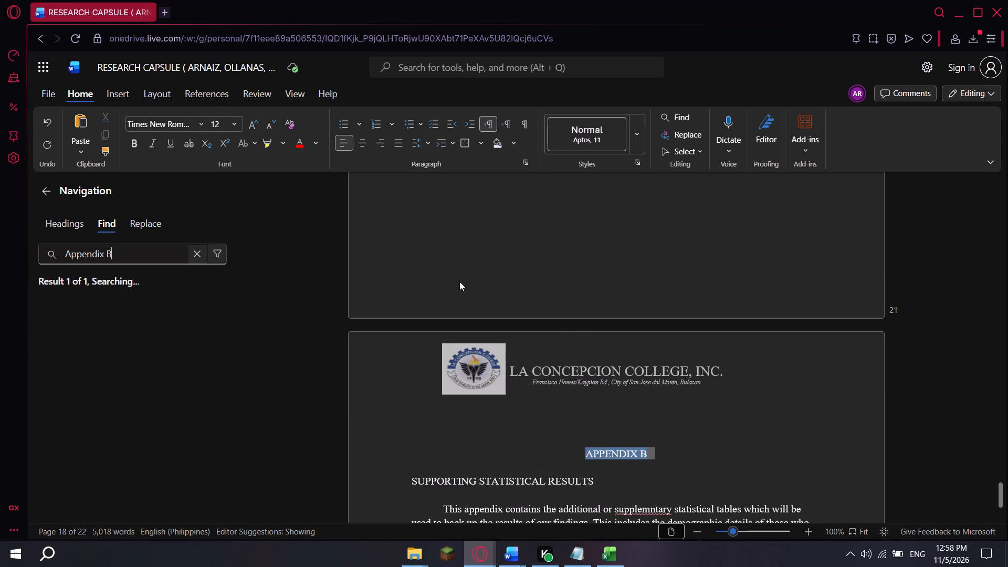
scroll(590, 337, "down", 4)
scroll(712, 334, "down", 1)
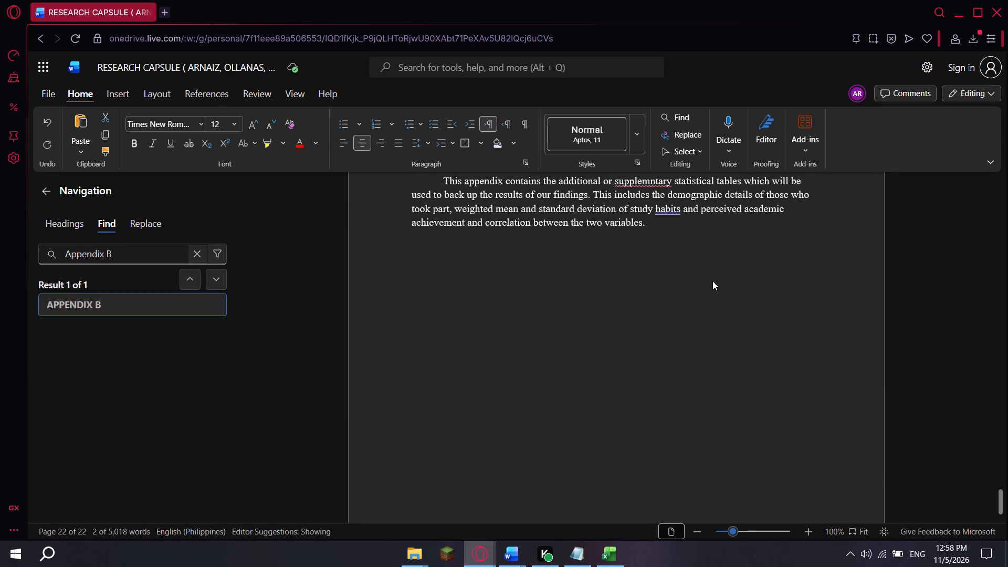
Add three line breaks after Appendix B's introductory paragraph and paste the copied demographic profile tables there.
left_click(690, 222)
key("Return")
key("Return")
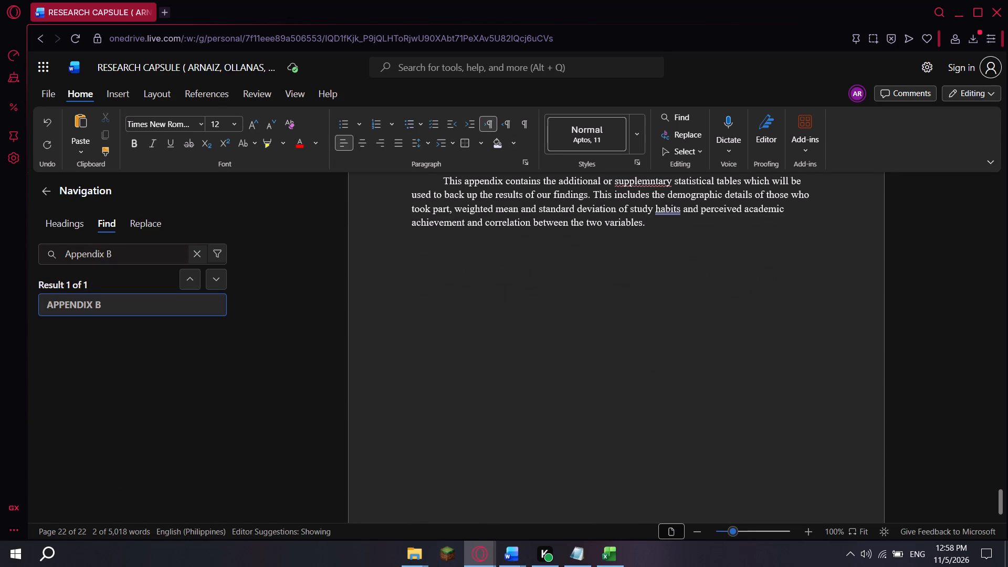
key("Return")
key("ctrl+v")
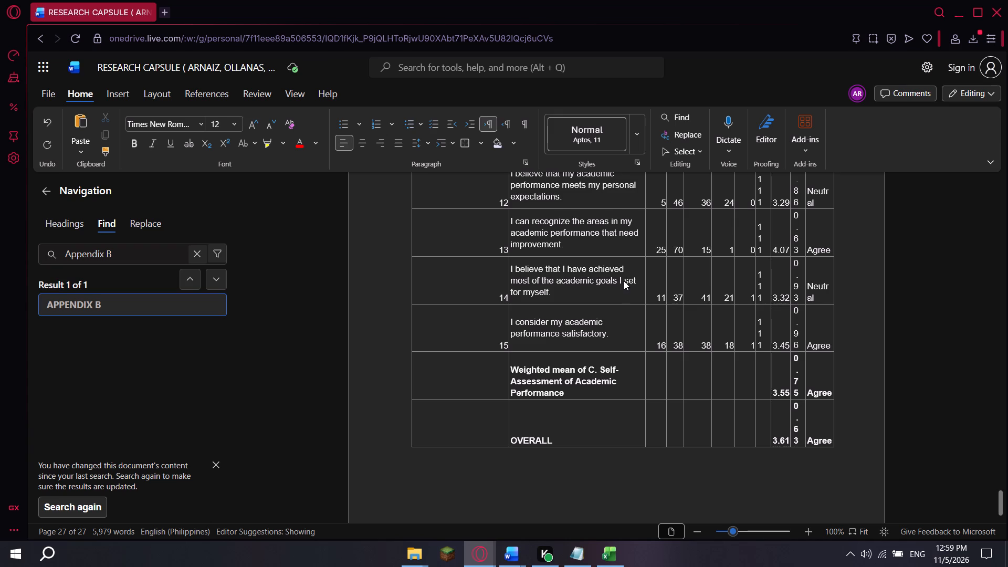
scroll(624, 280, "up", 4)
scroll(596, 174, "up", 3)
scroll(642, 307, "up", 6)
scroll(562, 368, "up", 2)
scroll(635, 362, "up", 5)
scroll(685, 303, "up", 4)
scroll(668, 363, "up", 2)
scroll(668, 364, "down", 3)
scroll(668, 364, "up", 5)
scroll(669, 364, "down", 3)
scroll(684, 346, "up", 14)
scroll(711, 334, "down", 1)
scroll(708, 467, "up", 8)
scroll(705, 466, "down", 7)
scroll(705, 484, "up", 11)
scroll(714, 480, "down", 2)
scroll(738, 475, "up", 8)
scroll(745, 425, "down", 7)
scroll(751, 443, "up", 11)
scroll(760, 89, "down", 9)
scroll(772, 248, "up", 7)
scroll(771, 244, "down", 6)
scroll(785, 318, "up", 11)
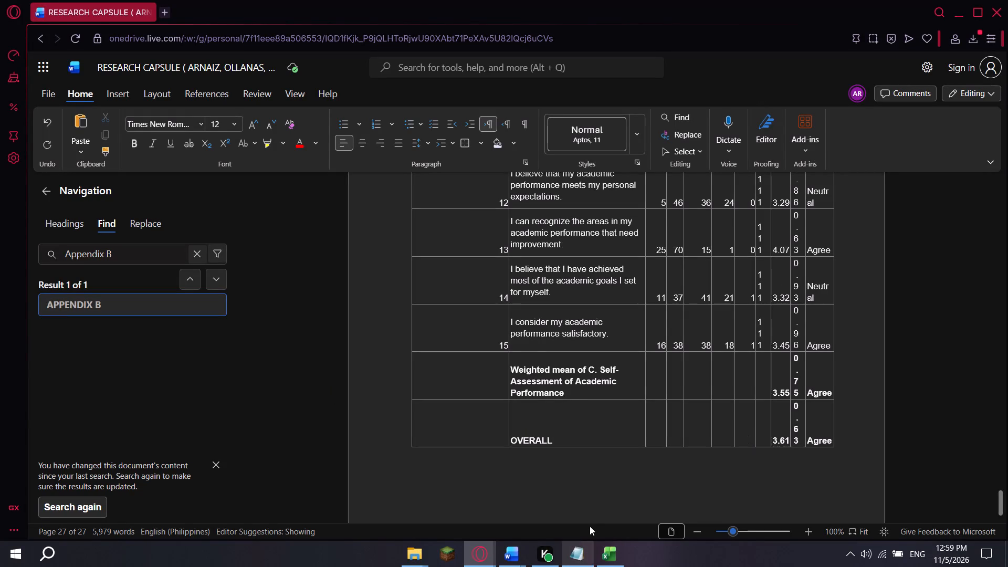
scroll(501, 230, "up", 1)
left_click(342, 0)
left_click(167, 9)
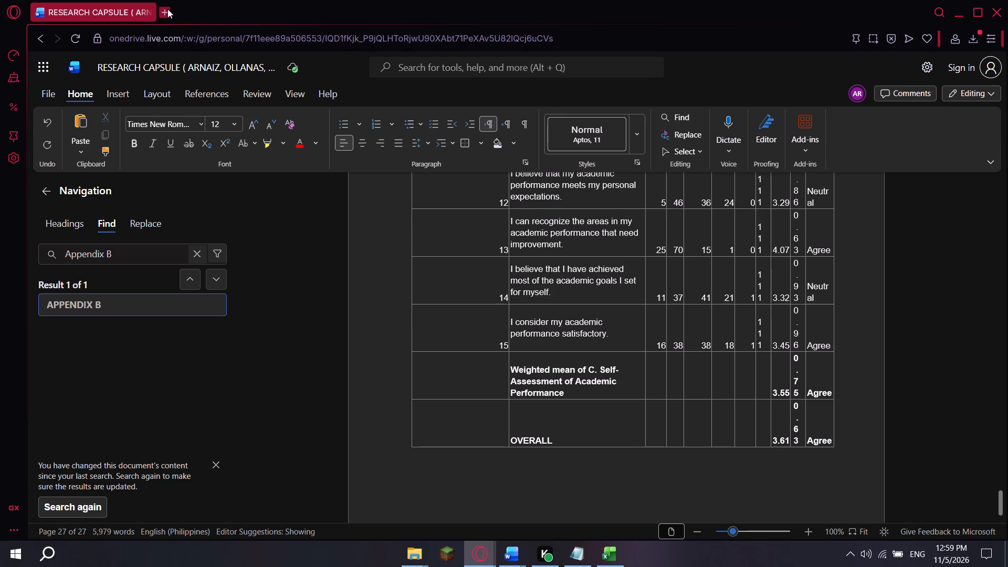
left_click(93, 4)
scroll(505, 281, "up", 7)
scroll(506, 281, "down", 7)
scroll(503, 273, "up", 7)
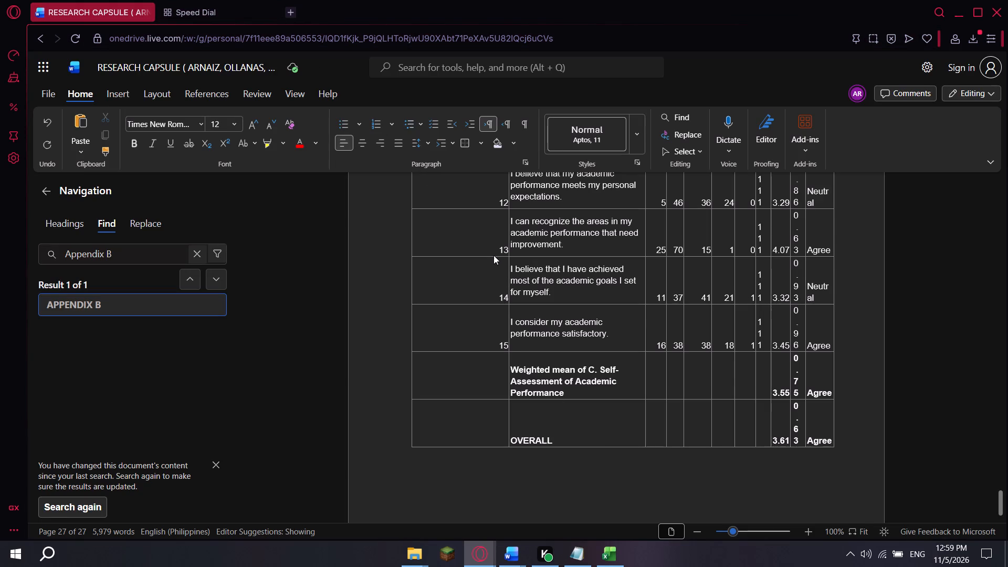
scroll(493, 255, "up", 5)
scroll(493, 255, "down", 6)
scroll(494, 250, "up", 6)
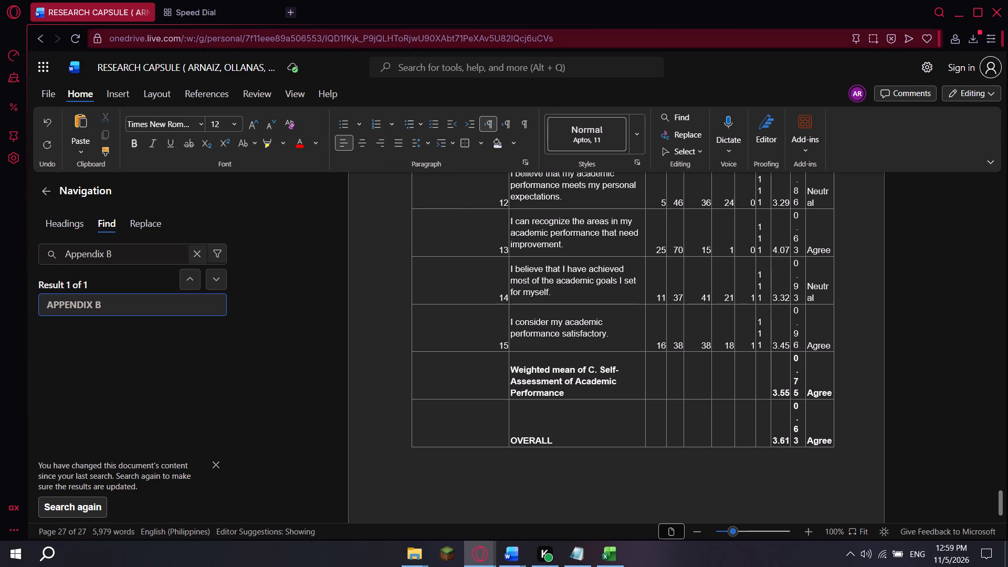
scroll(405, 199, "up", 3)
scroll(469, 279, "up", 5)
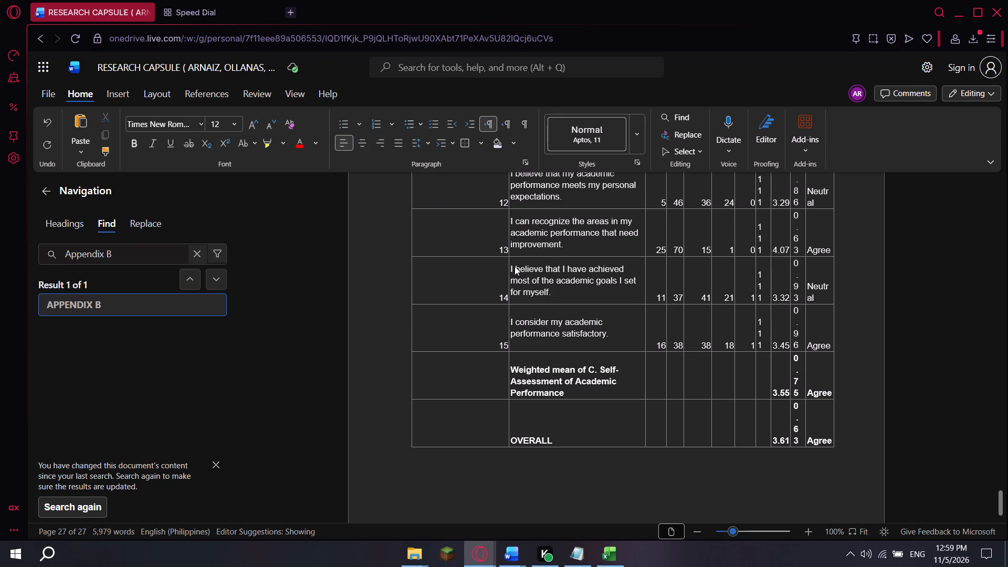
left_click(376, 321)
Save the research document with the weighted mean tables pasted in Appendix B.
left_click_drag(1001, 504, 1000, 487)
scroll(758, 410, "down", 3)
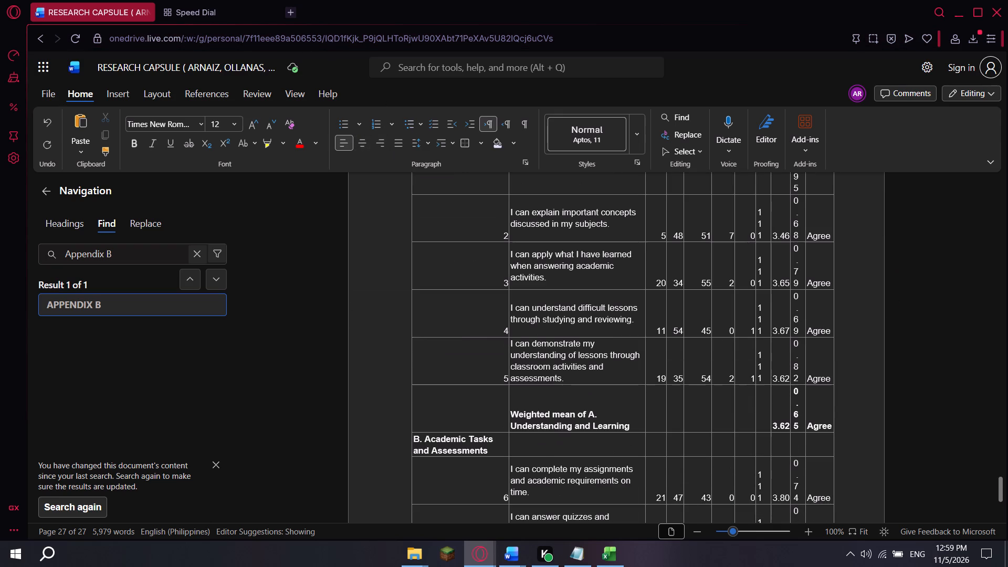
scroll(643, 339, "down", 4)
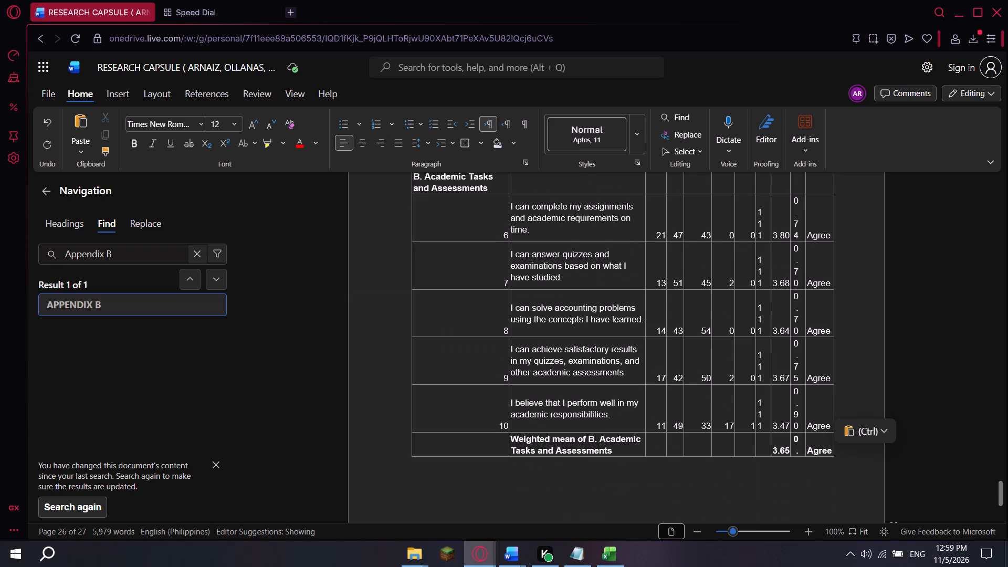
key("ctrl+s")
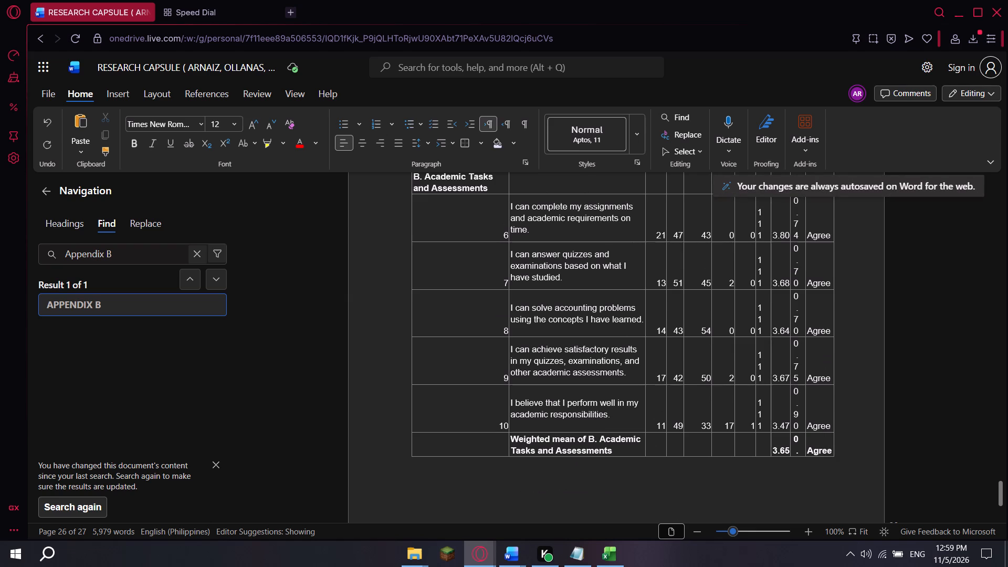
scroll(772, 442, "up", 8)
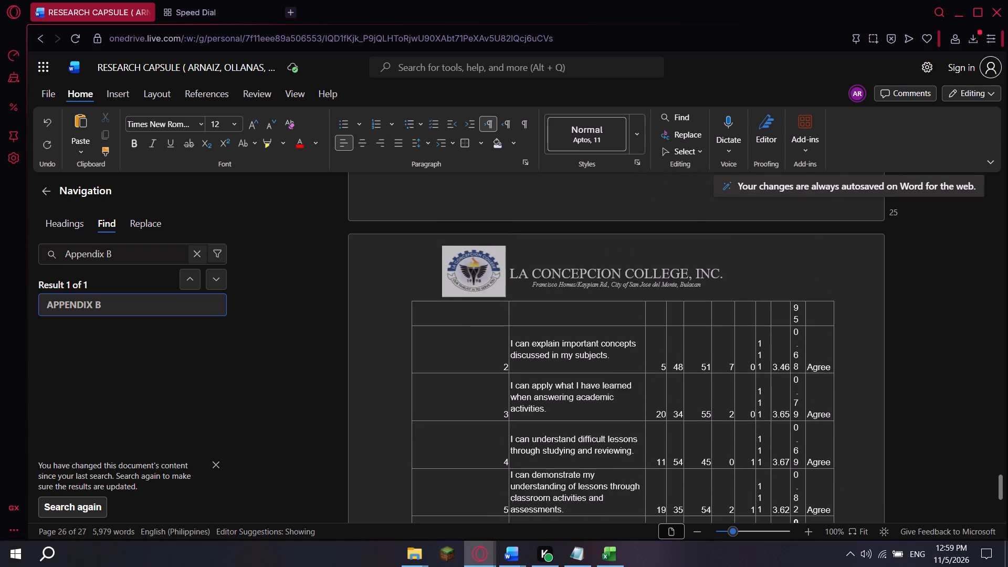
scroll(772, 437, "up", 7)
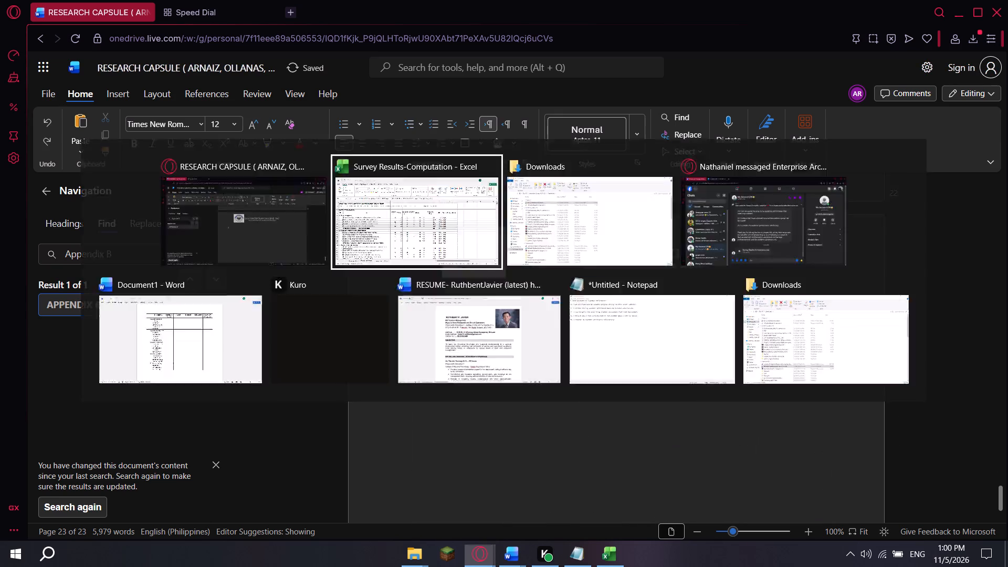
scroll(663, 363, "down", 1, "ctrl")
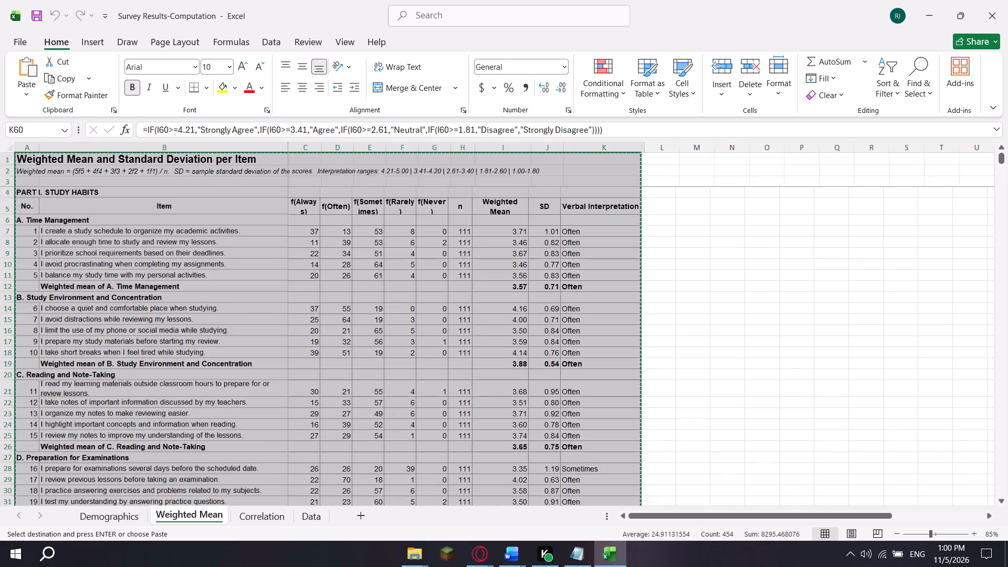
scroll(663, 363, "down", 3)
scroll(714, 308, "down", 4)
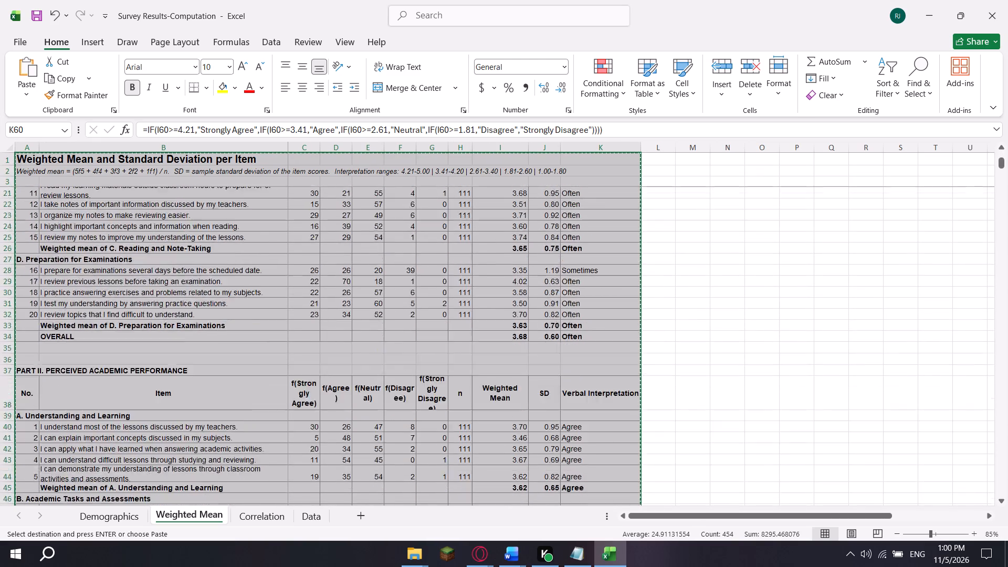
scroll(714, 308, "down", 7)
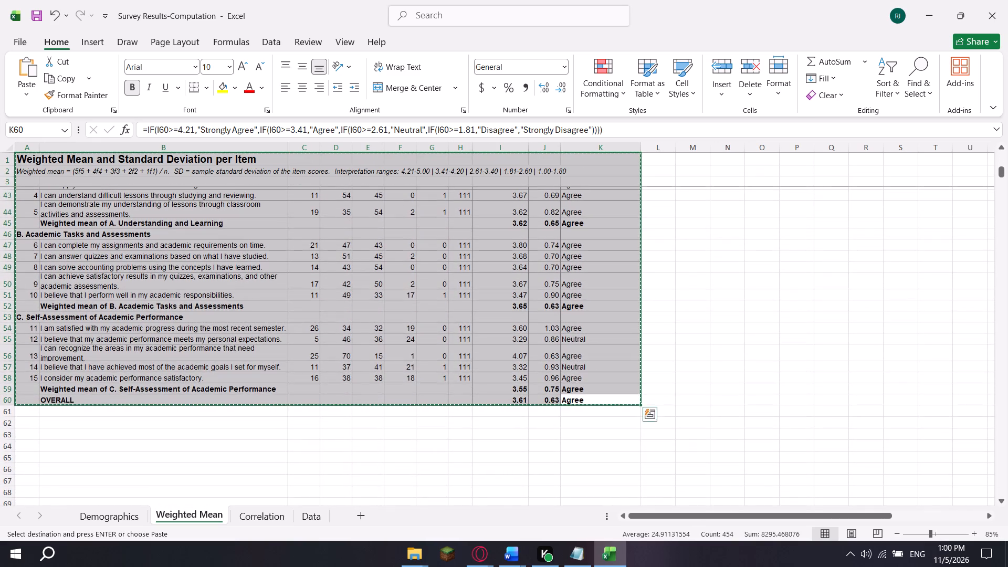
left_click(528, 433)
scroll(706, 380, "up", 5)
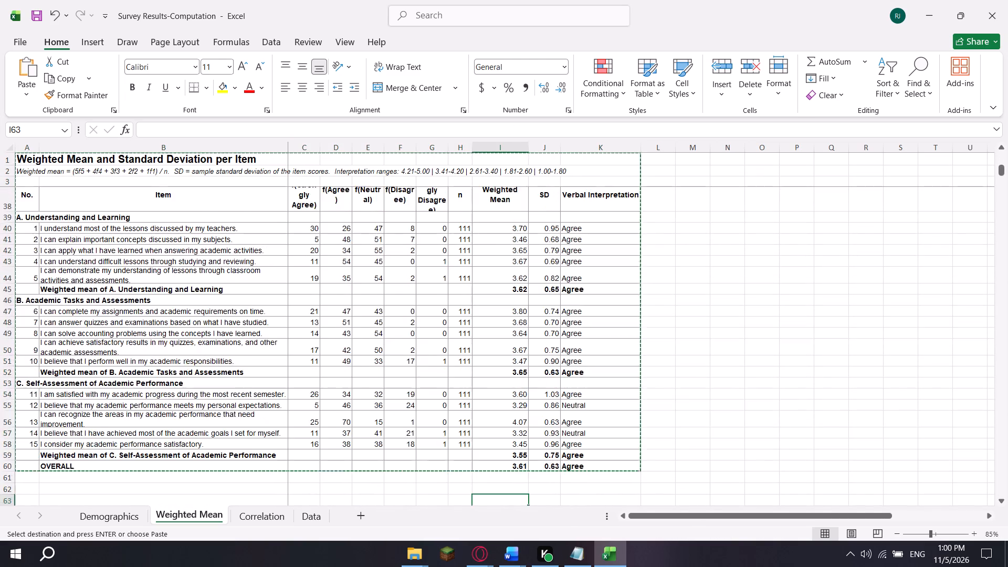
scroll(706, 380, "up", 10)
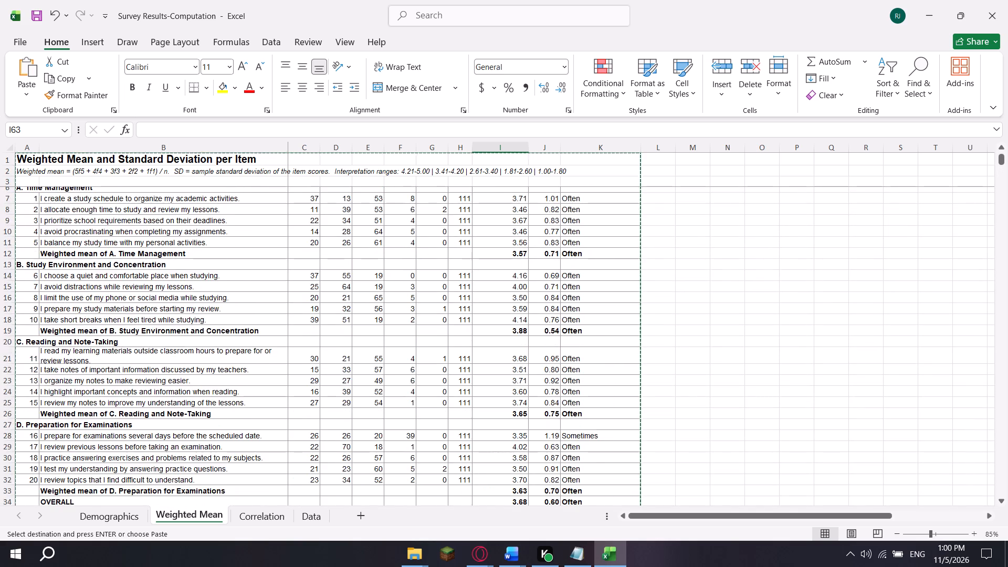
scroll(711, 379, "up", 4)
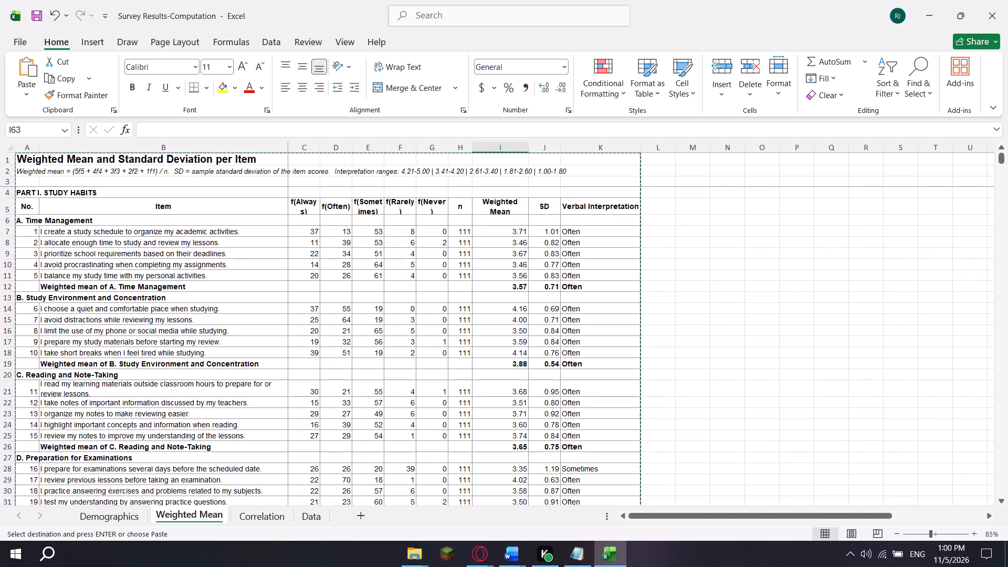
left_click(728, 286)
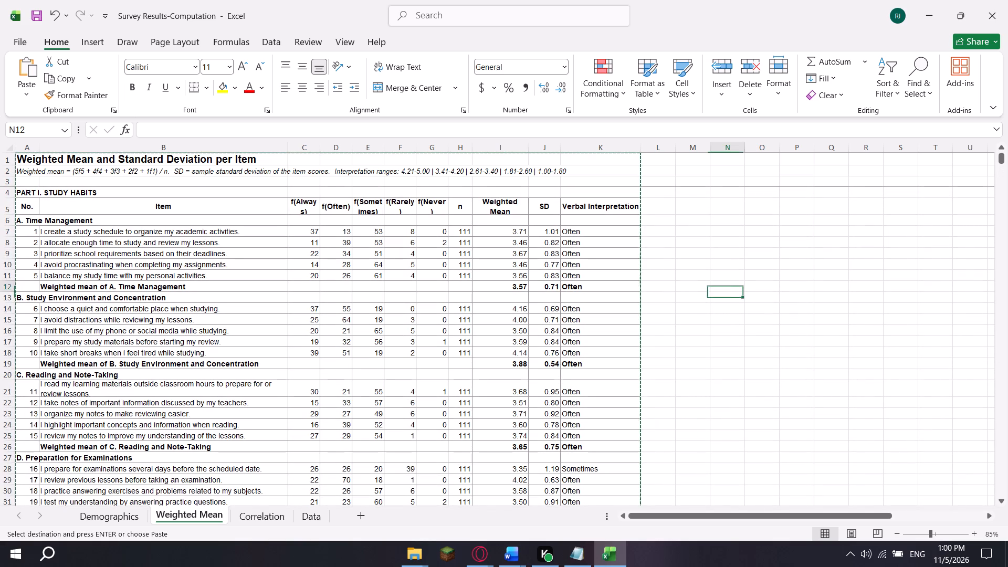
left_click(684, 280)
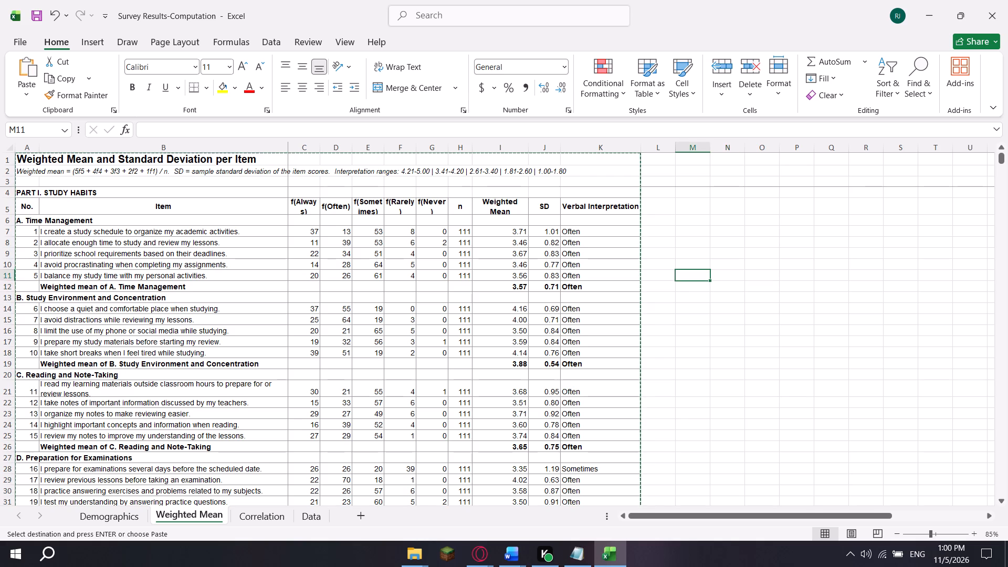
Check how much of the Part I and Part II weighted mean tables fits in one view at different magnifications.
scroll(662, 301, "down", 16)
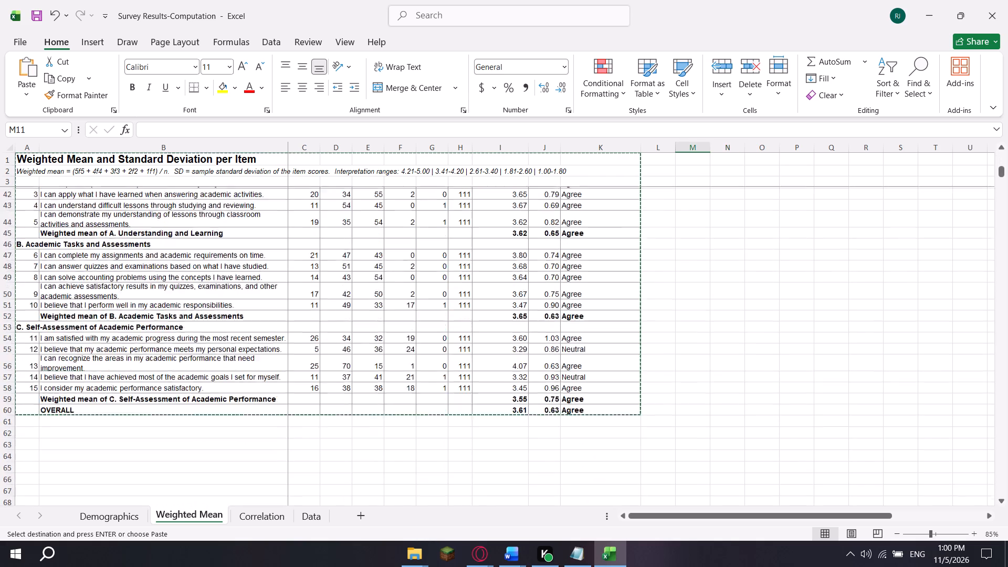
scroll(673, 301, "up", 8)
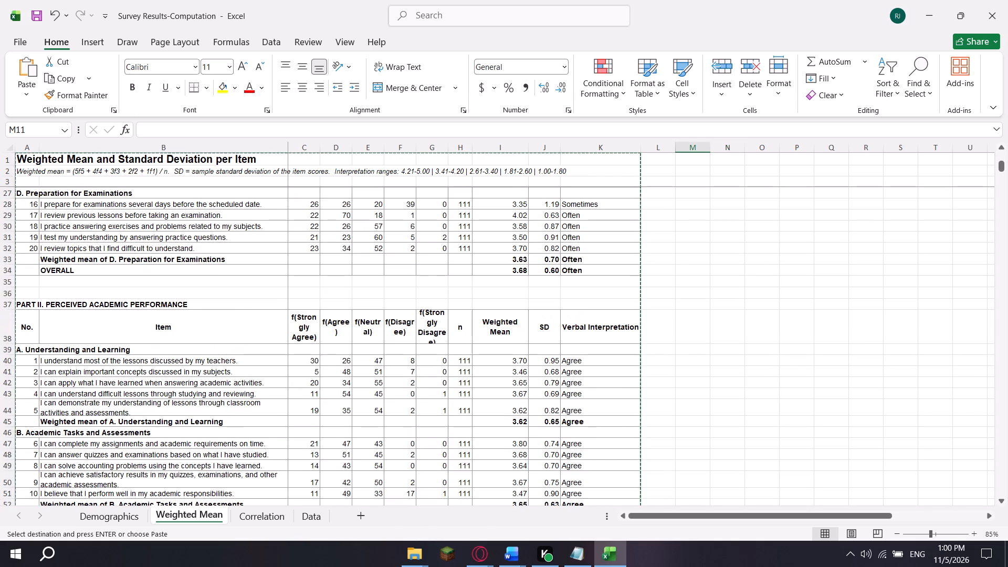
scroll(685, 390, "down", 2)
scroll(612, 407, "down", 1)
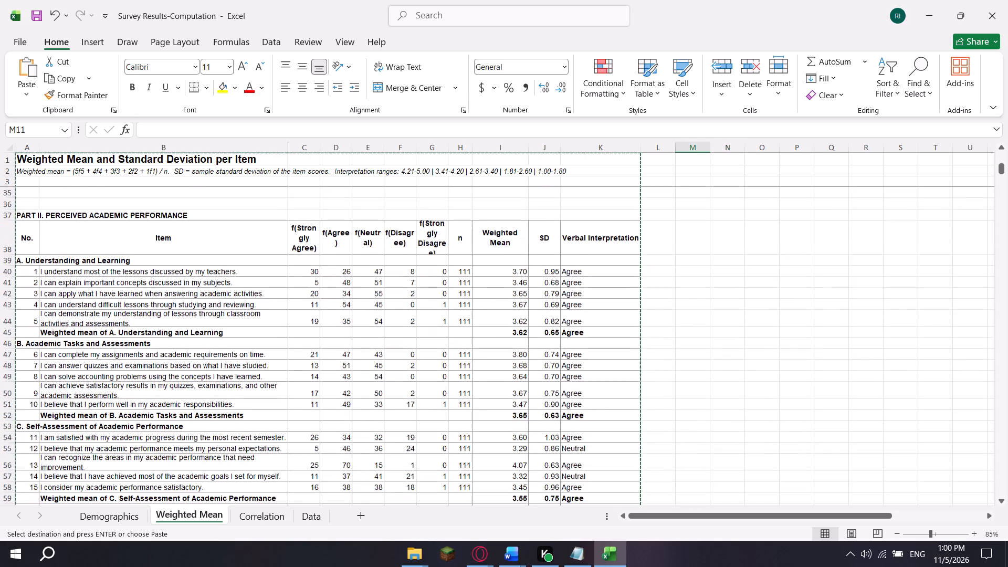
scroll(645, 405, "down", 2)
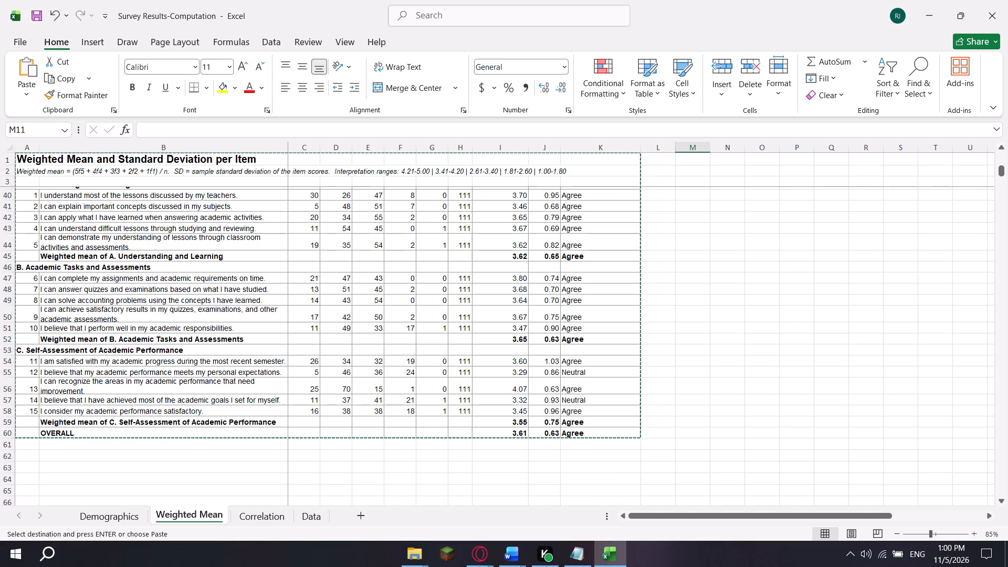
scroll(221, 332, "up", 12, "ctrl")
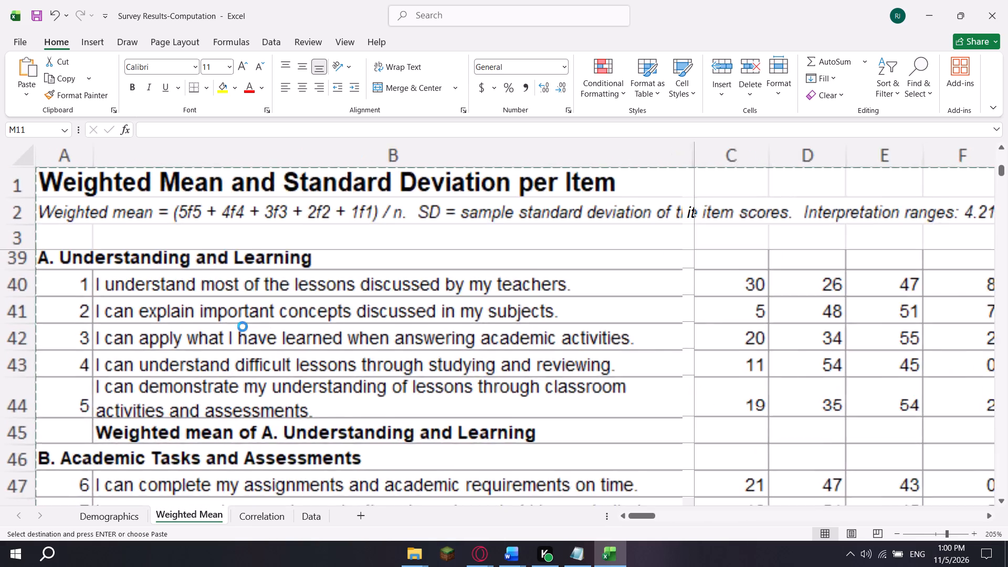
scroll(248, 328, "down", 11, "ctrl")
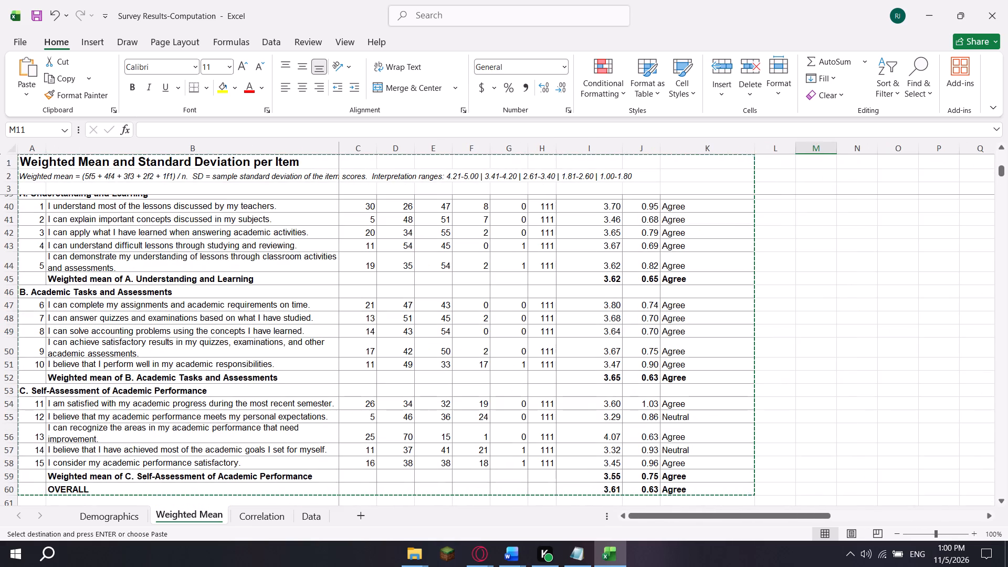
scroll(271, 333, "down", 1, "ctrl")
scroll(353, 384, "up", 16)
scroll(354, 381, "up", 5)
left_click(702, 327)
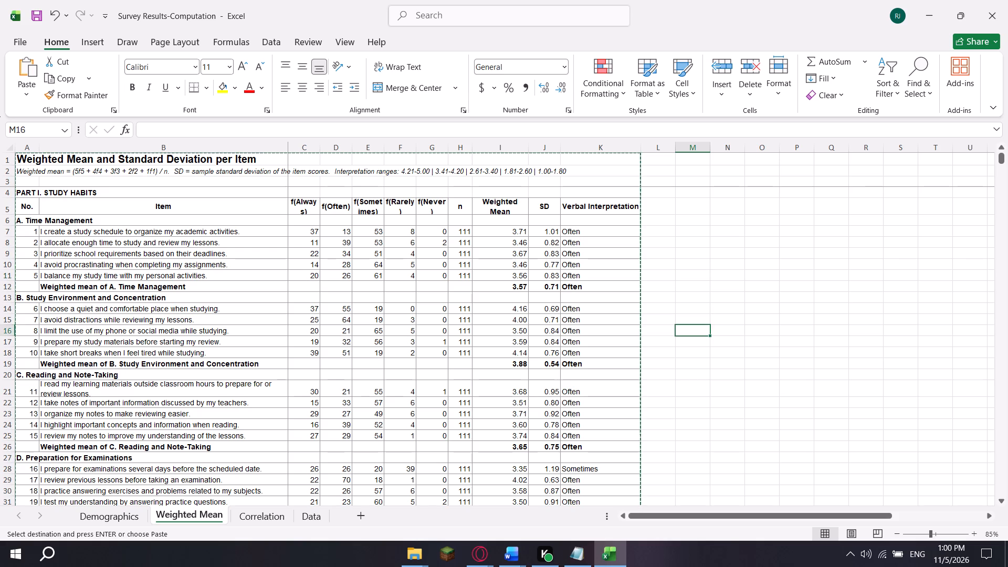
left_click(661, 267)
left_click(674, 192)
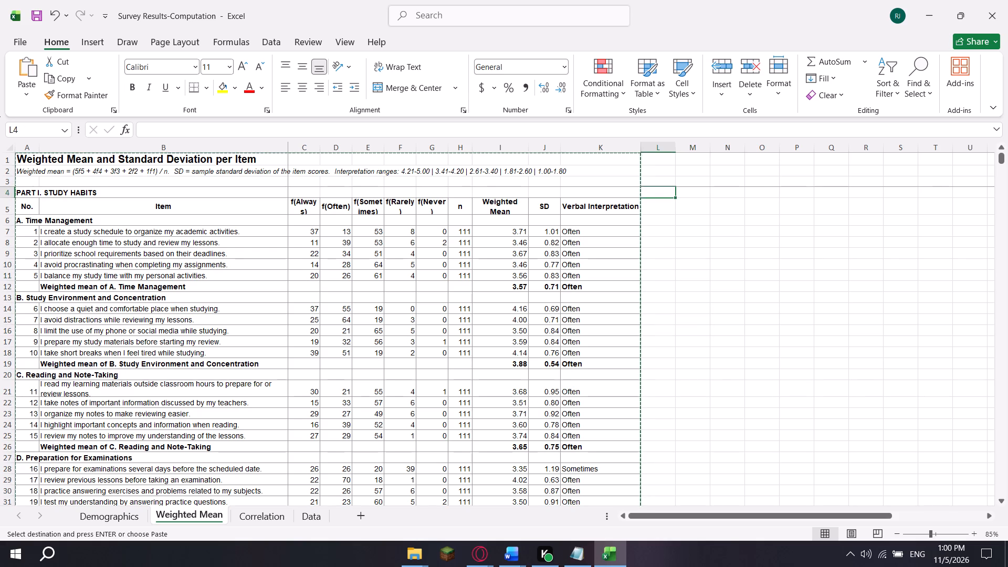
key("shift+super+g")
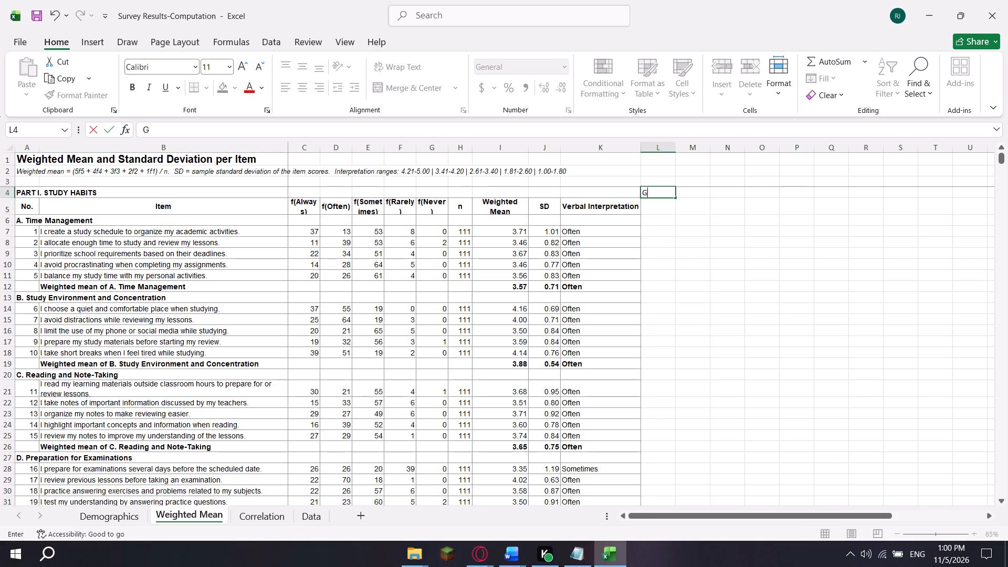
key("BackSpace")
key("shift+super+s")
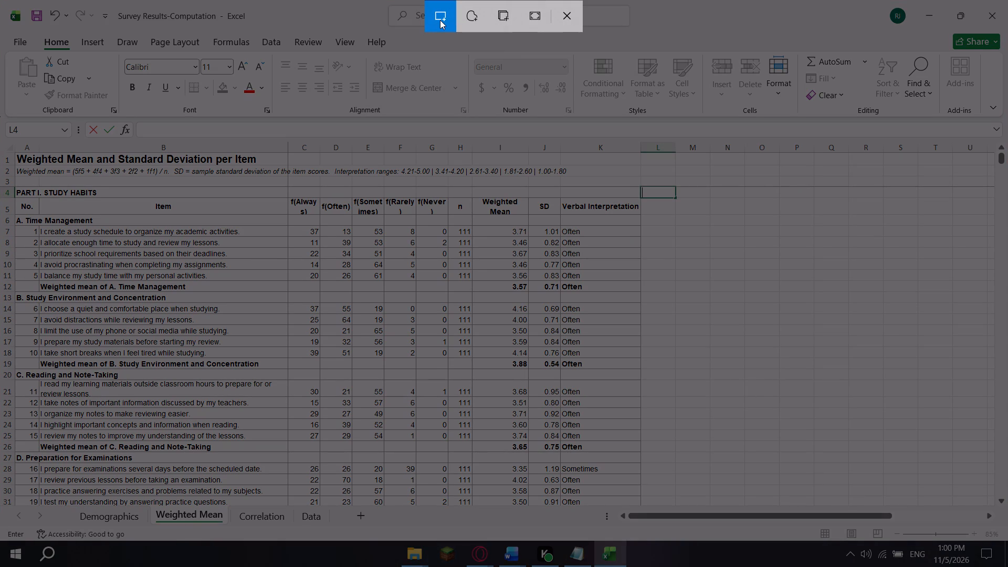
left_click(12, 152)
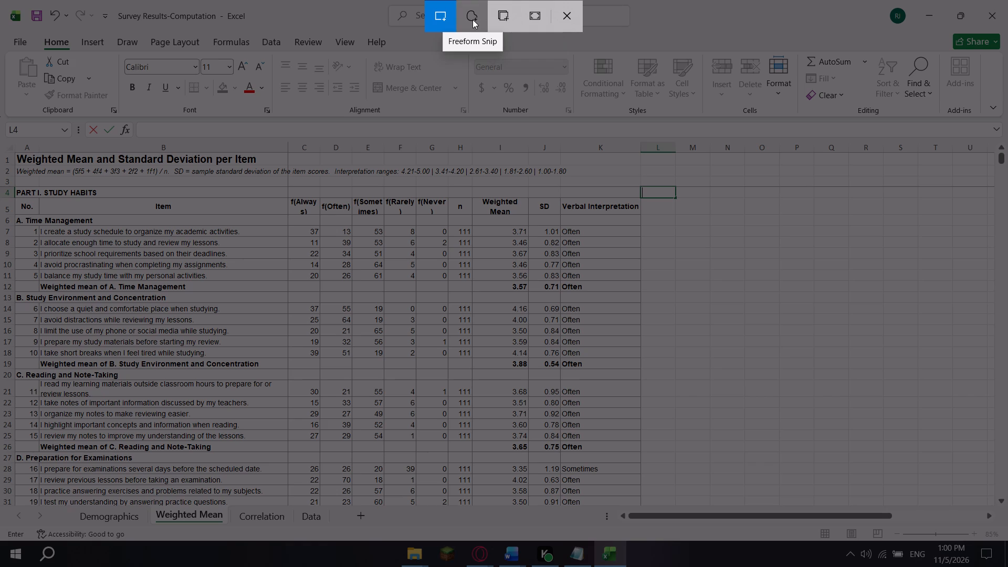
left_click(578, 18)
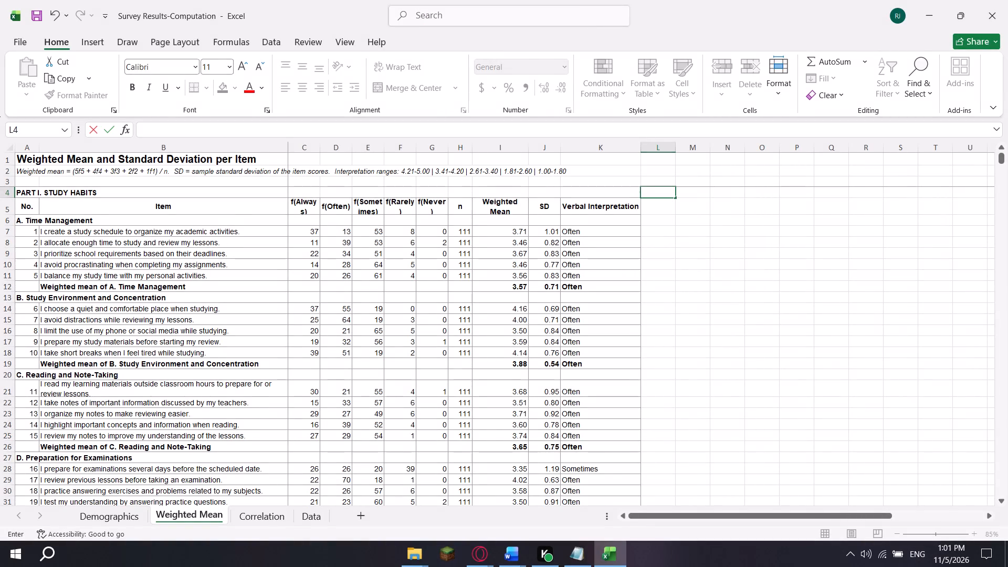
Check whether the Part I study habits table fits in one view from its title down to the OVERALL row.
scroll(253, 441, "down", 3)
scroll(253, 441, "up", 2)
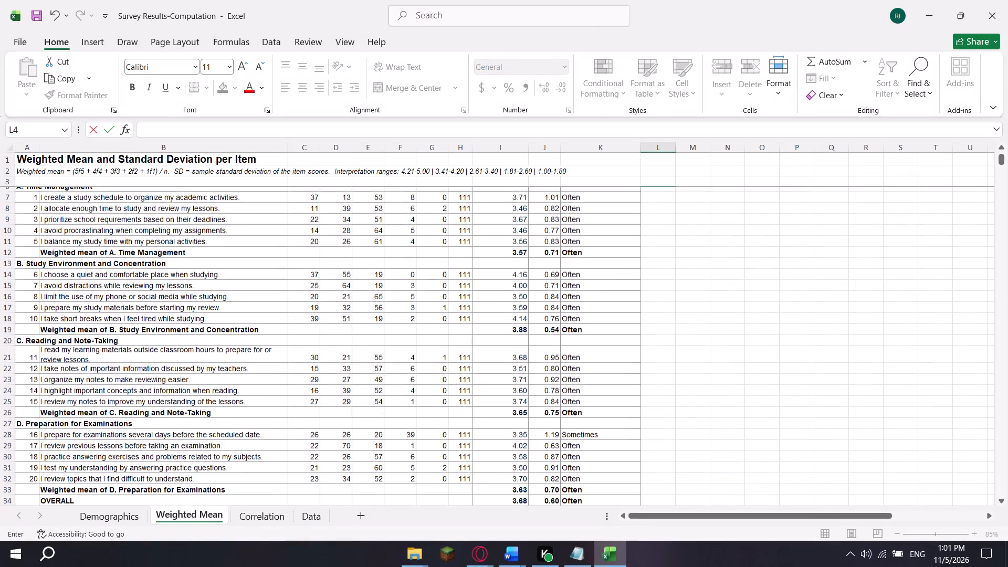
scroll(253, 441, "up", 2)
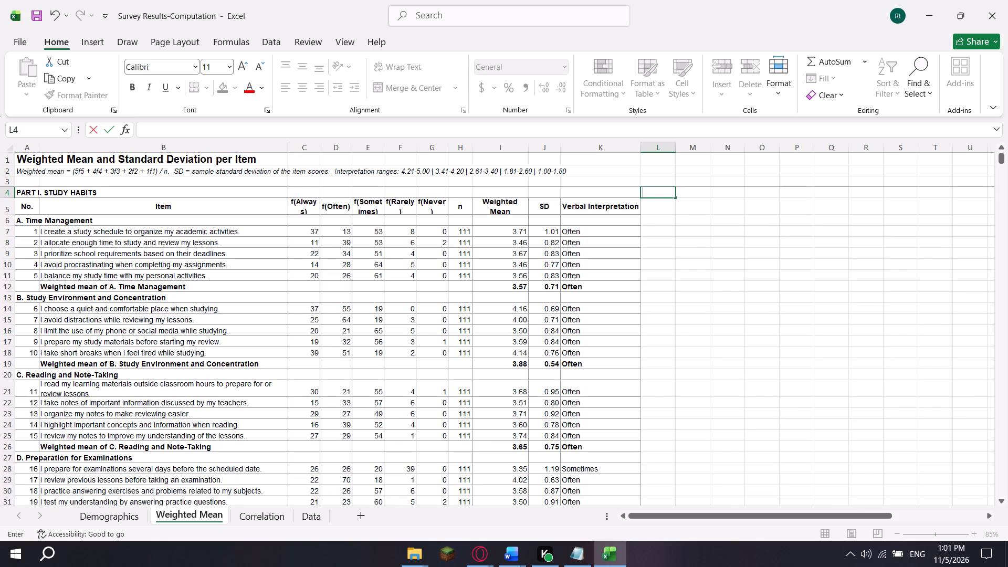
scroll(253, 441, "down", 1)
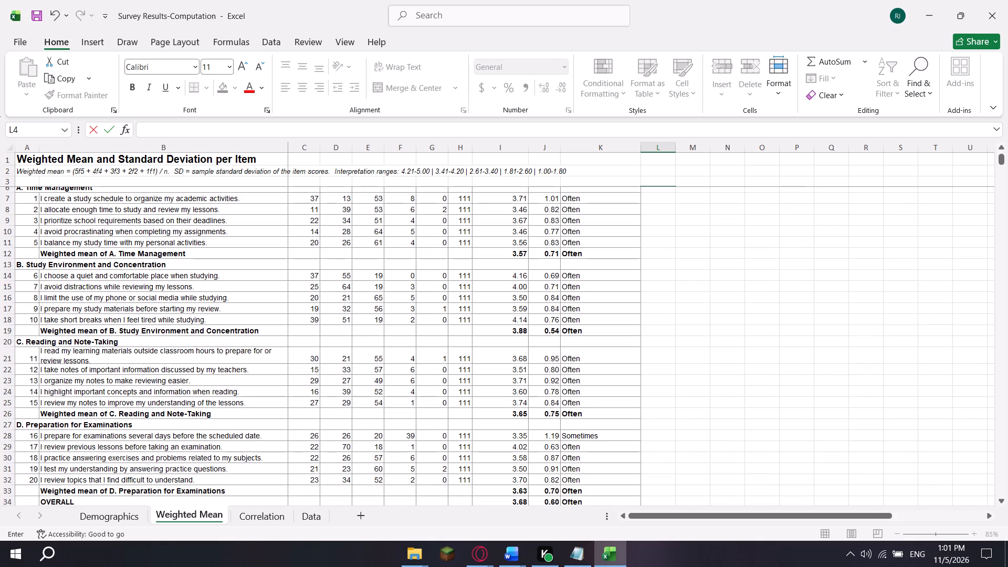
scroll(247, 405, "down", 4, "ctrl")
scroll(379, 364, "down", 3, "ctrl")
left_click(690, 285)
scroll(378, 297, "down", 1, "ctrl")
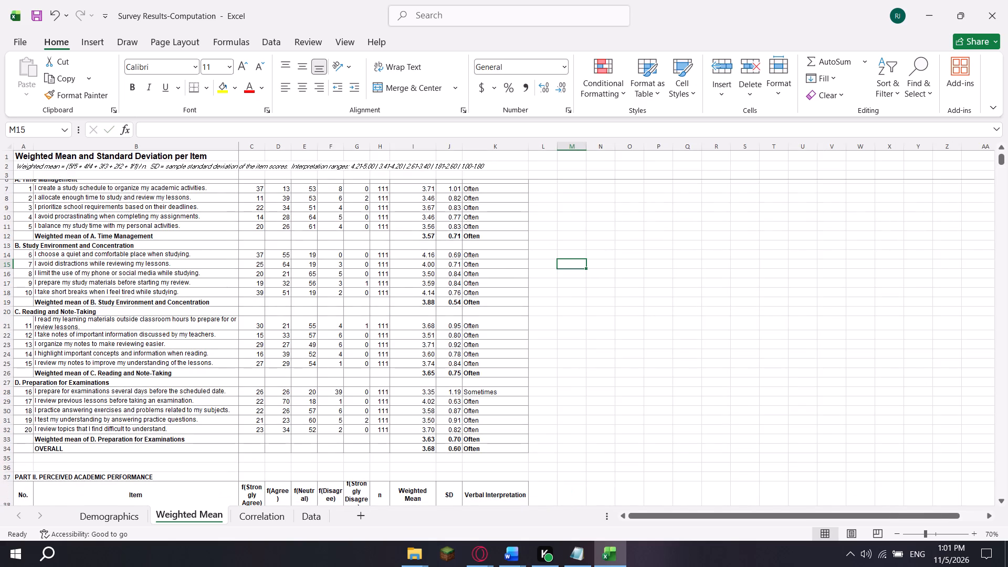
scroll(158, 356, "up", 2)
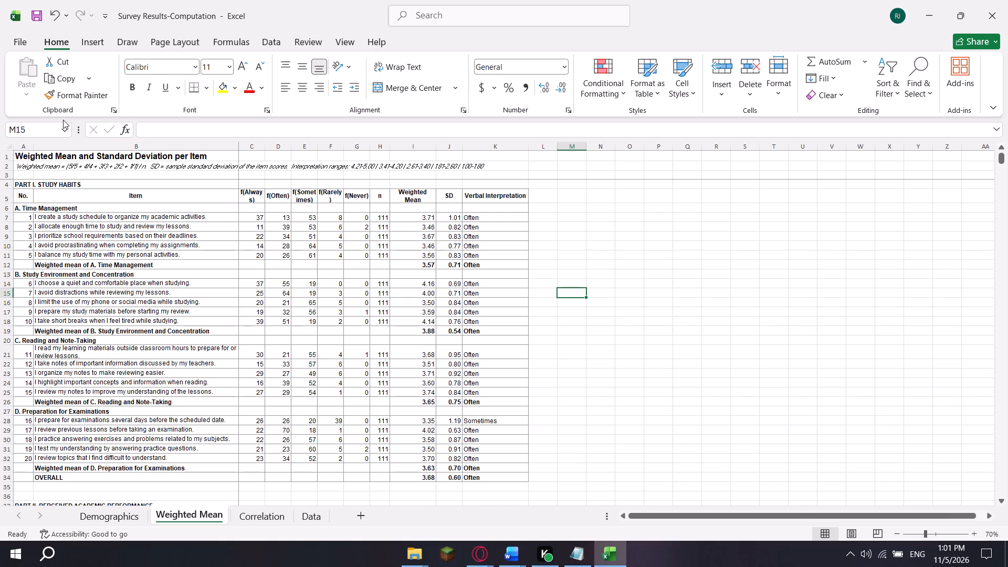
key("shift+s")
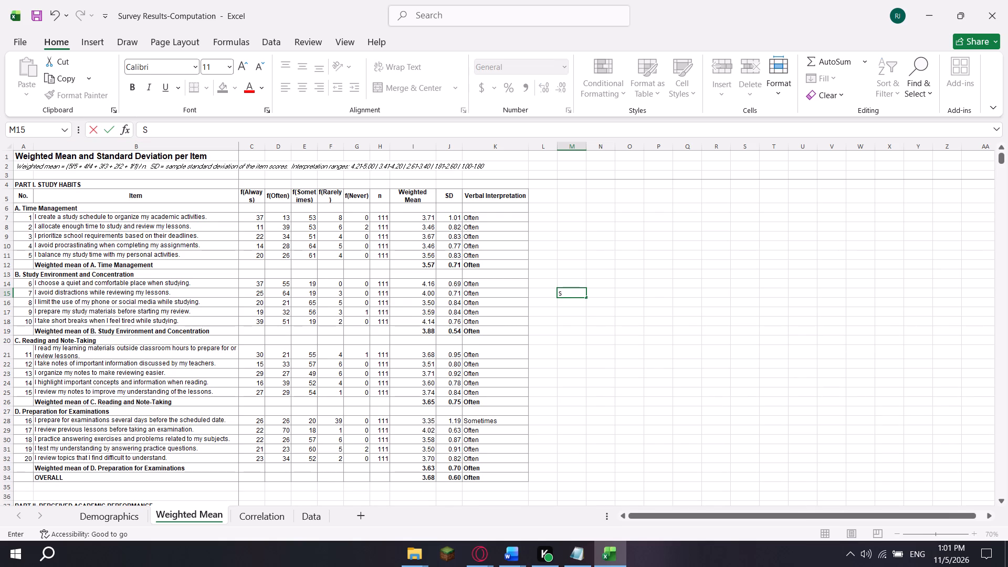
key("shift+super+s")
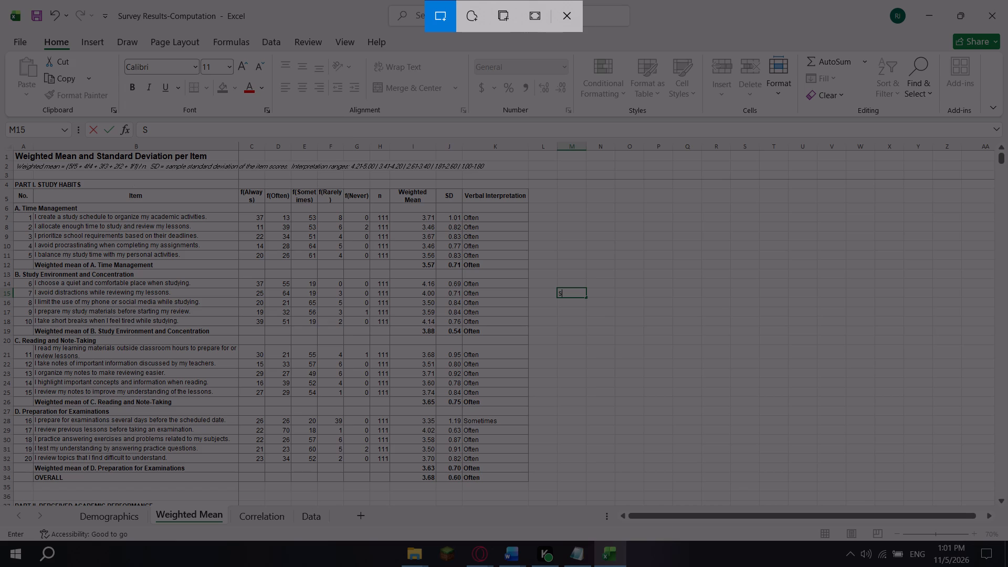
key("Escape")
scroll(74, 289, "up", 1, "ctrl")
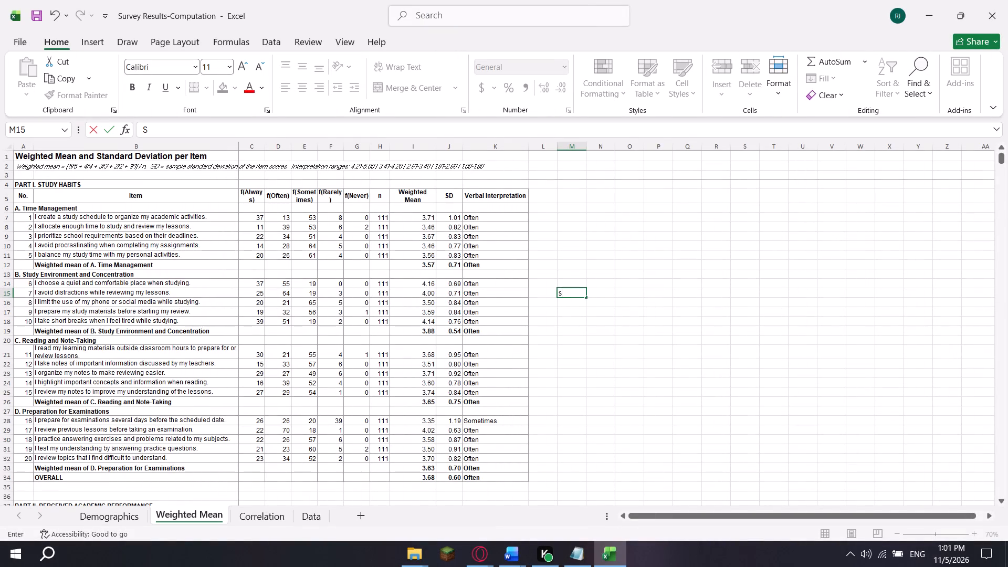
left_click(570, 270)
Clear the stray letter S from cell M15 beside the Part I table on the Weighted Mean sheet.
scroll(322, 293, "up", 1, "ctrl")
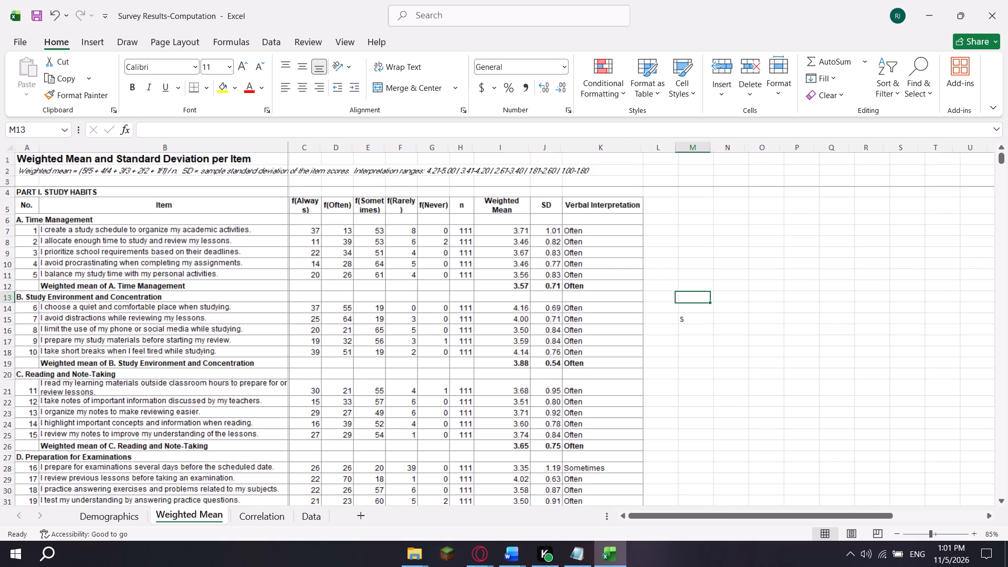
left_click(695, 320)
key("BackSpace")
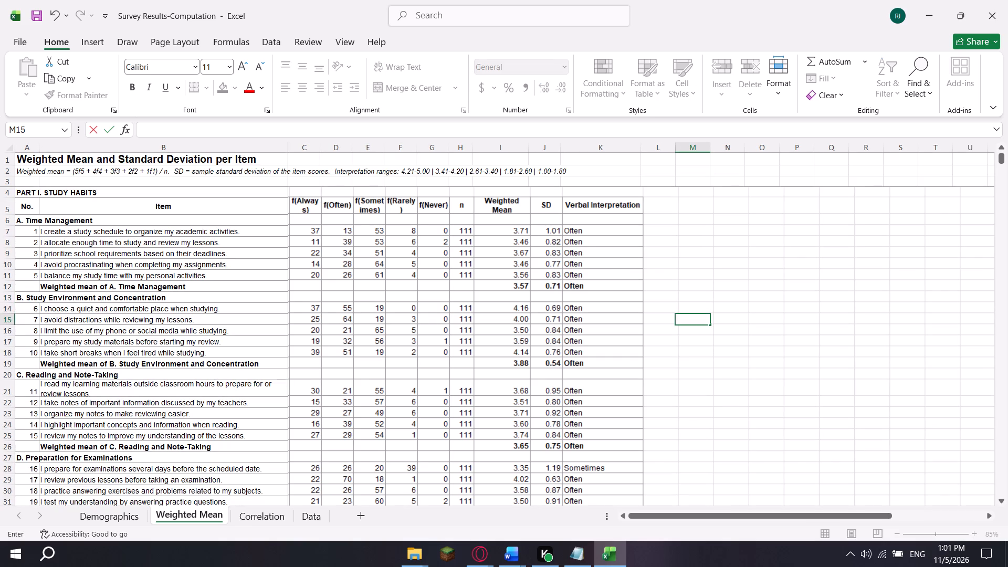
scroll(75, 287, "up", 1, "ctrl")
scroll(56, 334, "up", 1, "ctrl")
left_click(686, 278)
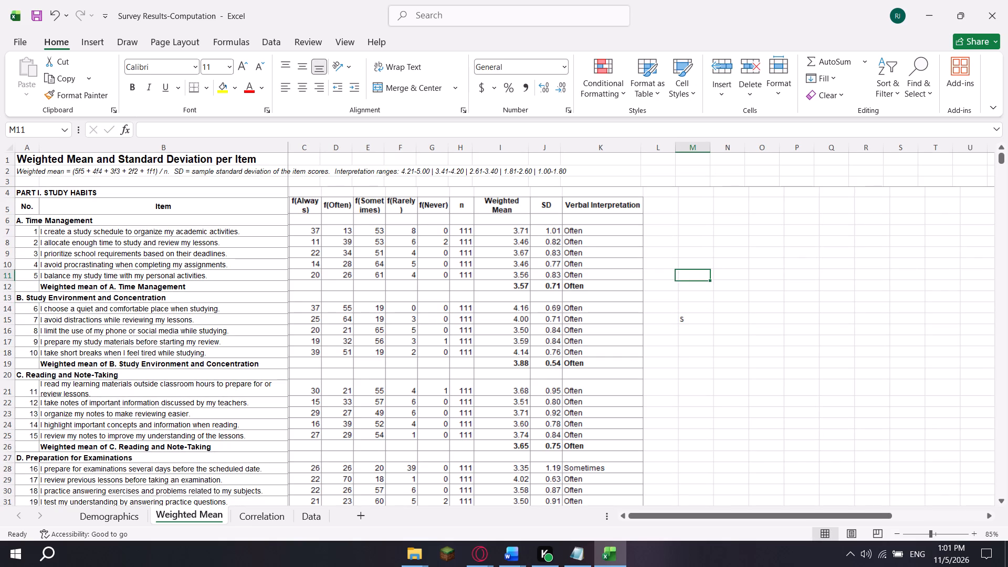
left_click(695, 322)
key("BackSpace")
scroll(548, 314, "up", 1, "ctrl")
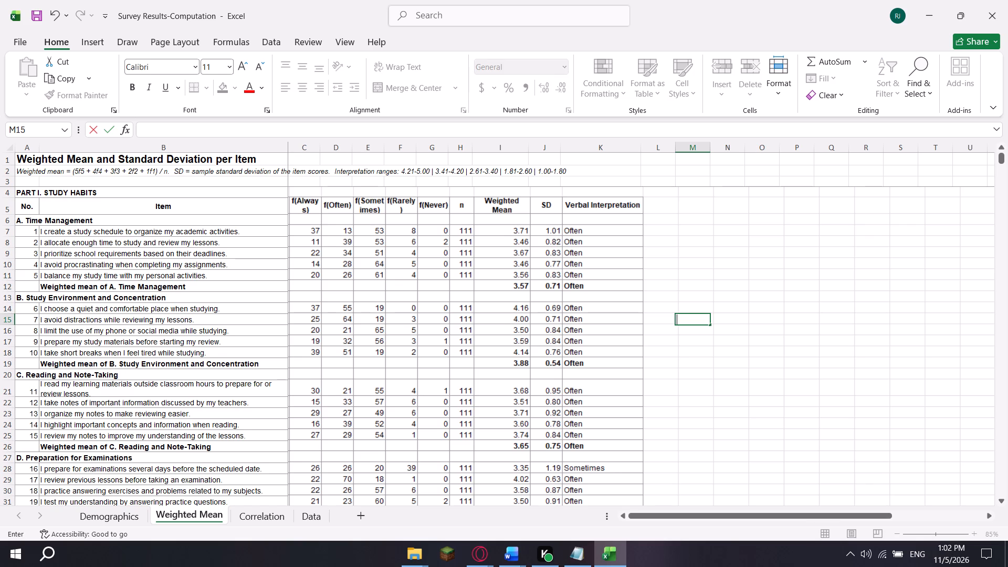
scroll(548, 314, "up", 7, "ctrl")
scroll(548, 314, "down", 4, "ctrl")
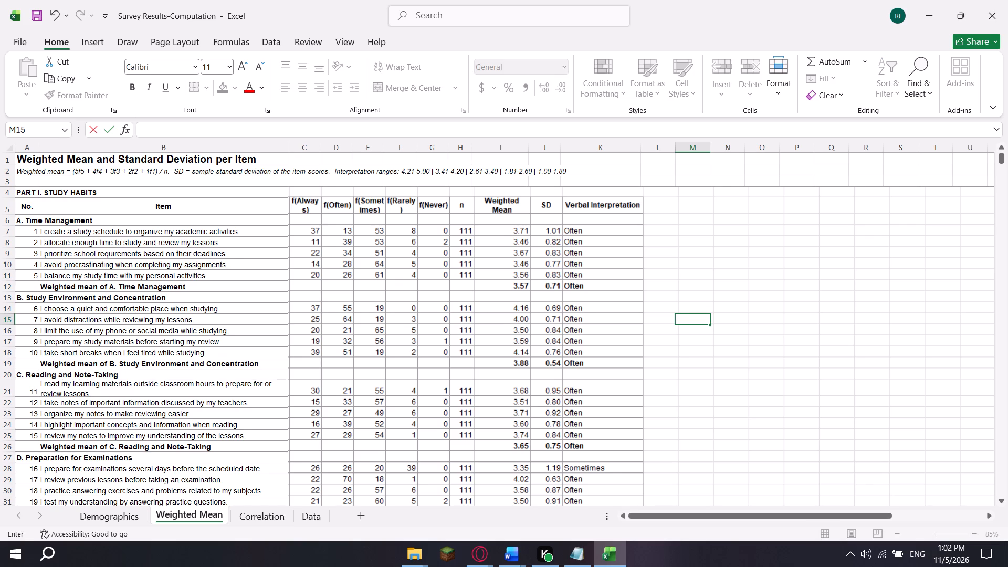
left_click(769, 247)
left_click(695, 316)
key("BackSpace")
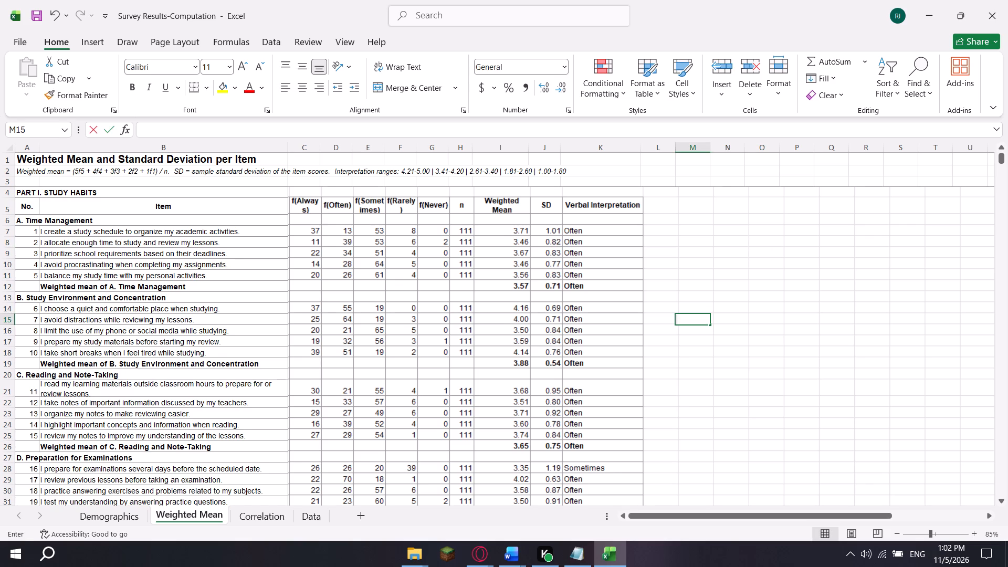
left_click(580, 255)
left_click(697, 317)
key("BackSpace")
key("BackSpace")
key("BackSpace")
key("BackSpace")
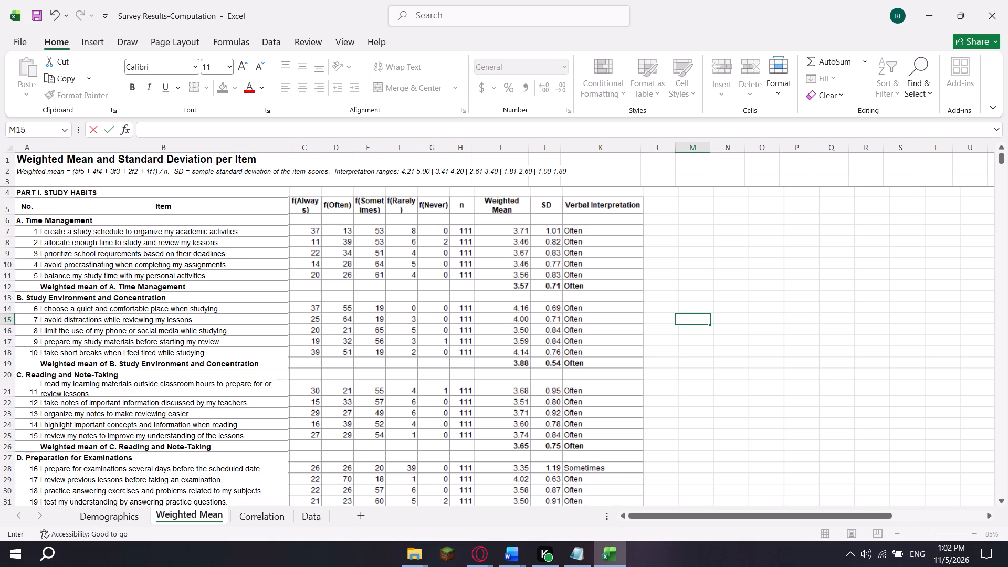
key("BackSpace")
left_click(696, 319)
left_click(689, 266)
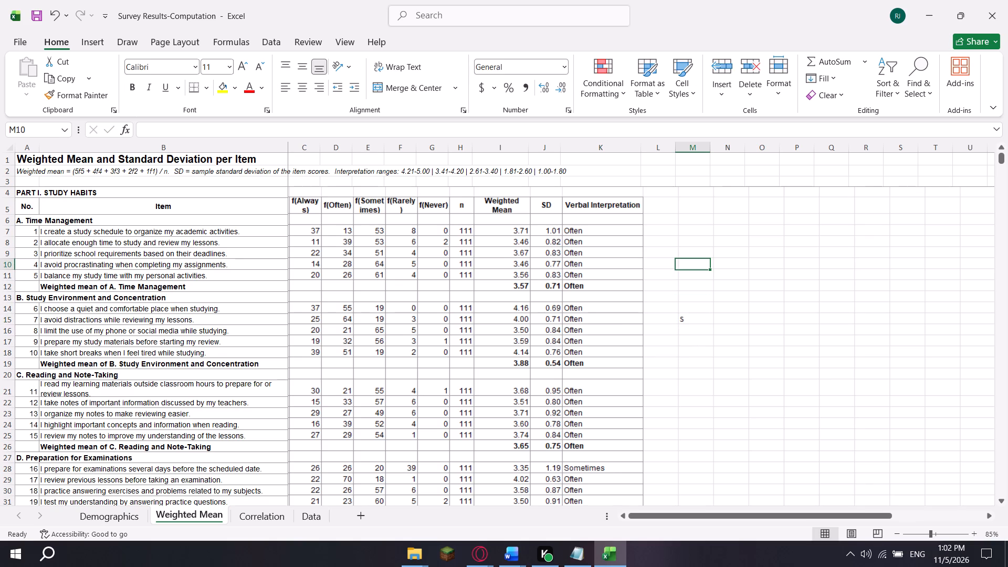
Compare how much of the Part I study habits table is in view at different magnifications.
scroll(392, 276, "up", 7, "ctrl")
scroll(392, 276, "down", 4, "ctrl")
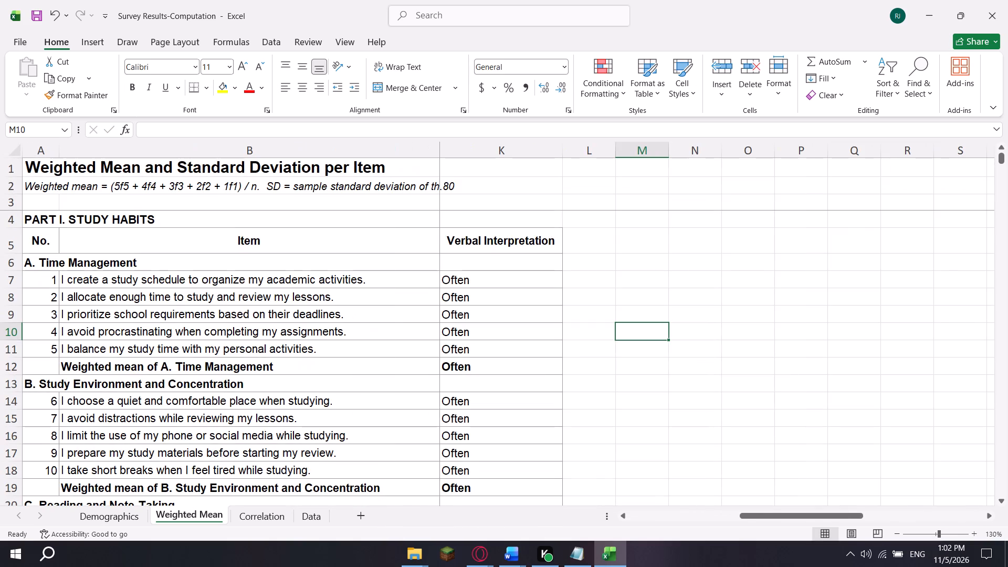
scroll(364, 308, "down", 2, "ctrl")
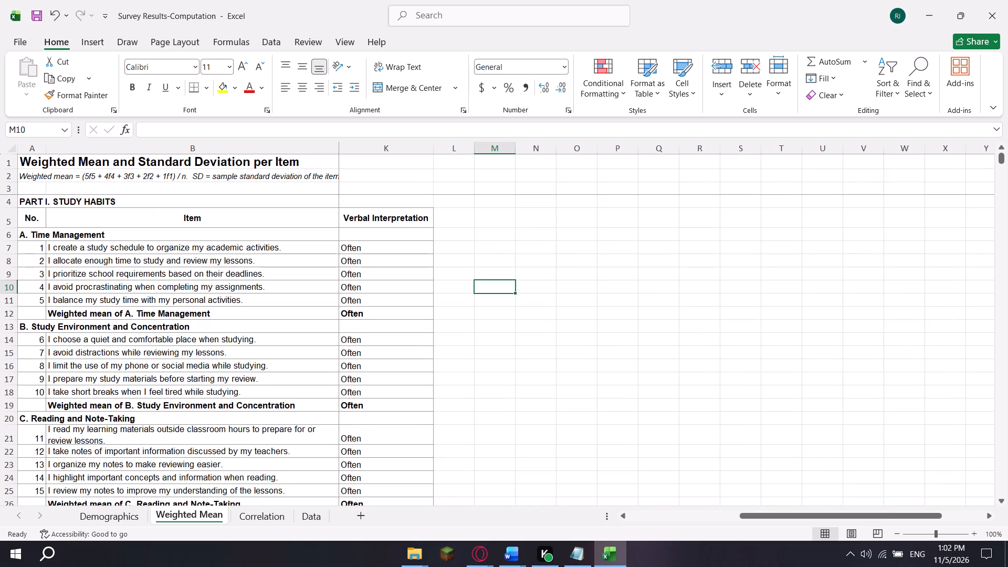
scroll(364, 308, "down", 1)
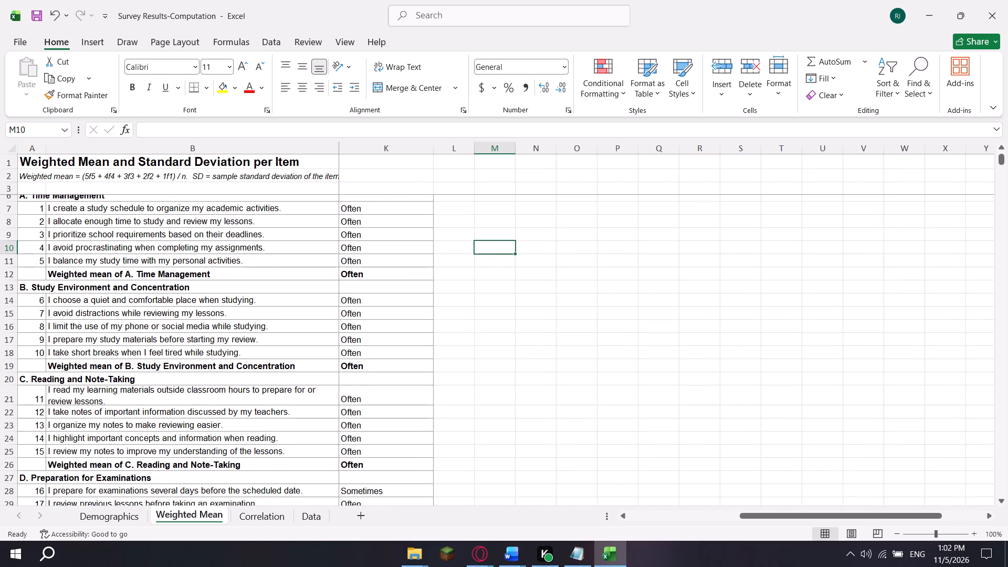
scroll(364, 308, "up", 1)
scroll(364, 308, "down", 1, "ctrl")
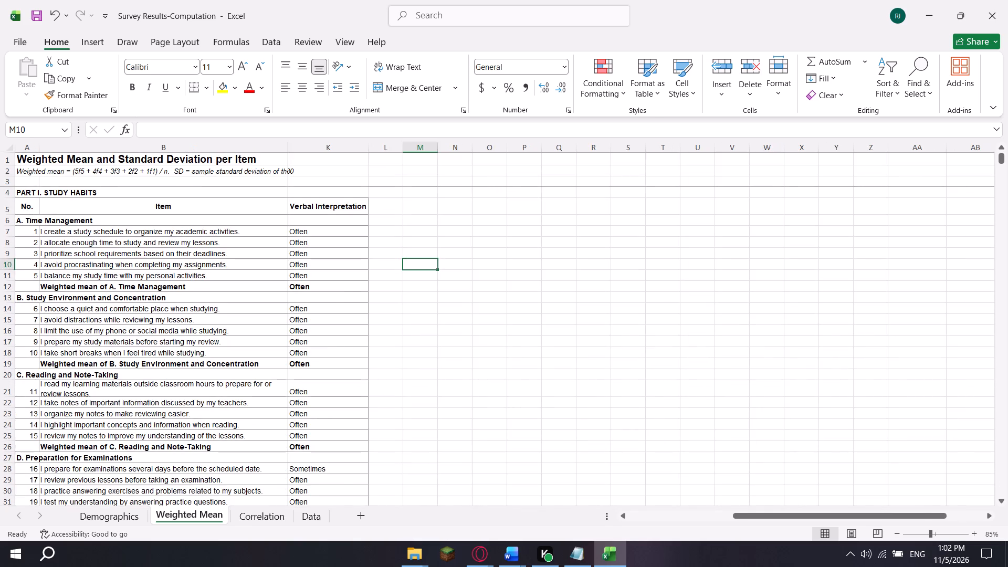
scroll(364, 308, "up", 1, "ctrl")
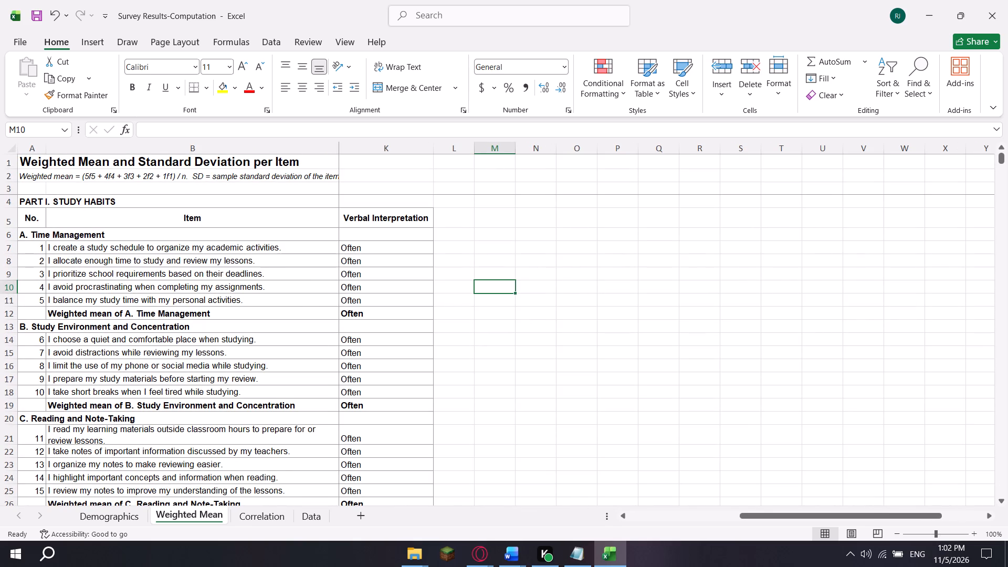
scroll(362, 328, "down", 1)
scroll(362, 328, "up", 1)
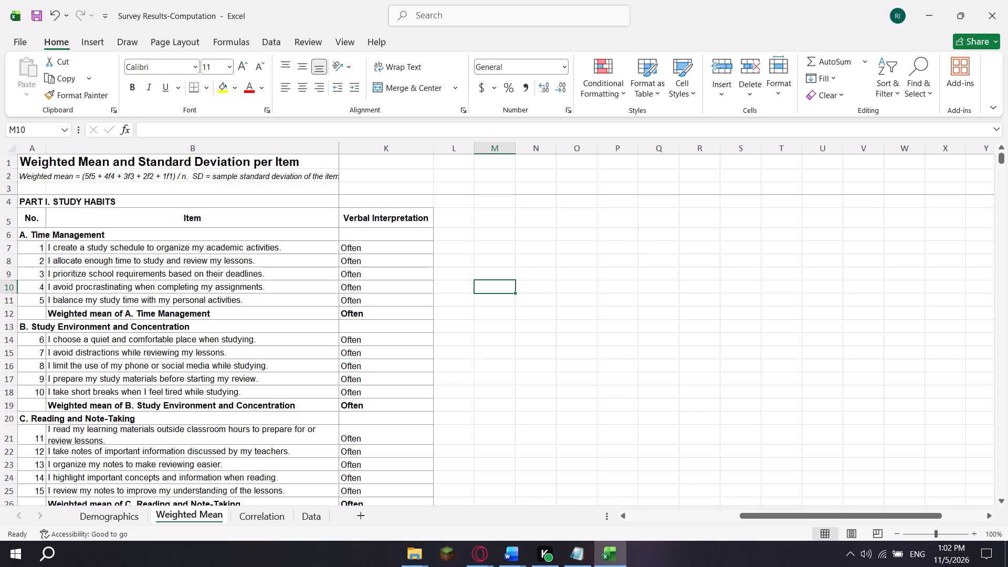
Look over the Part I rows down to D. Preparation for Examinations and return to the PART I title row.
left_click(1001, 161)
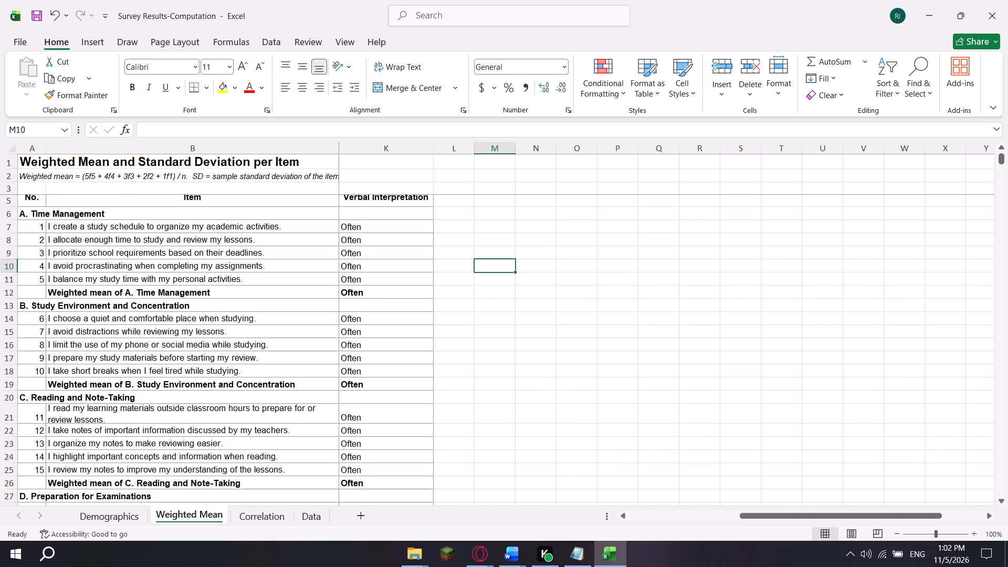
scroll(349, 276, "up", 1)
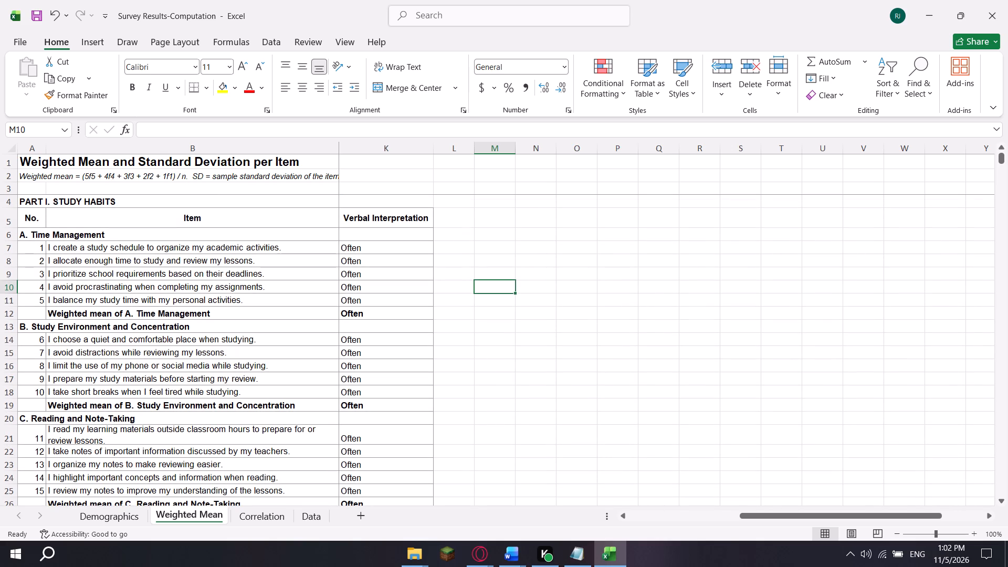
left_click(458, 314)
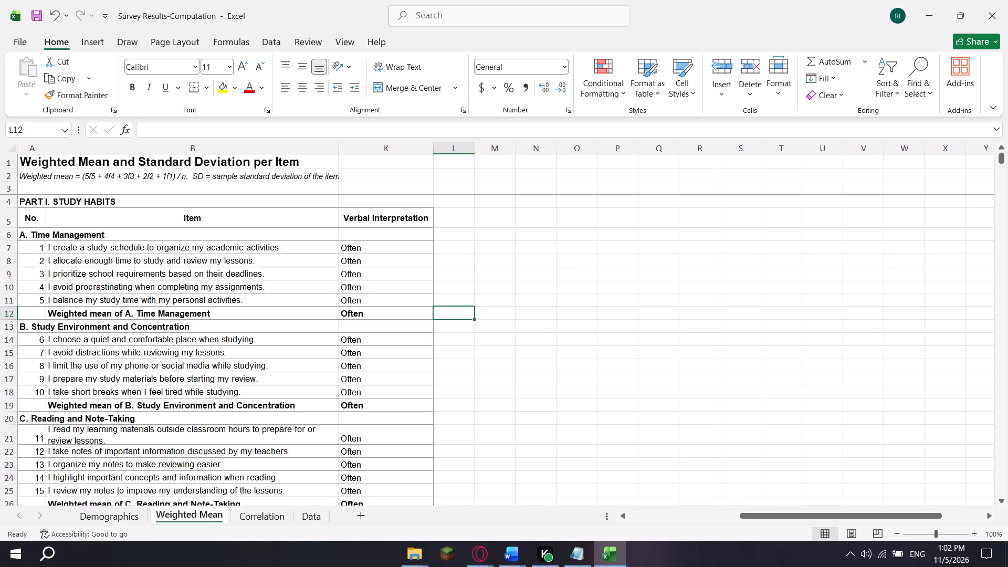
left_click(1000, 160)
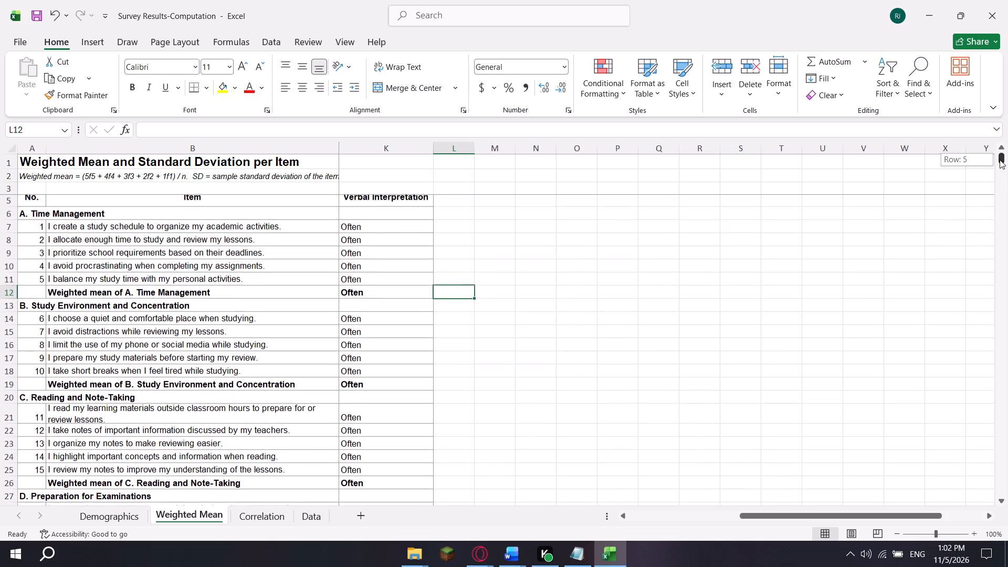
key("Down")
key("Down")
key("Down")
key("Down")
key("Down")
key("Down")
key("Down")
key("Down")
key("Down")
key("Down")
key("Down")
key("Down")
key("Down")
key("Down")
key("Down")
key("Down")
key("Down")
key("Down")
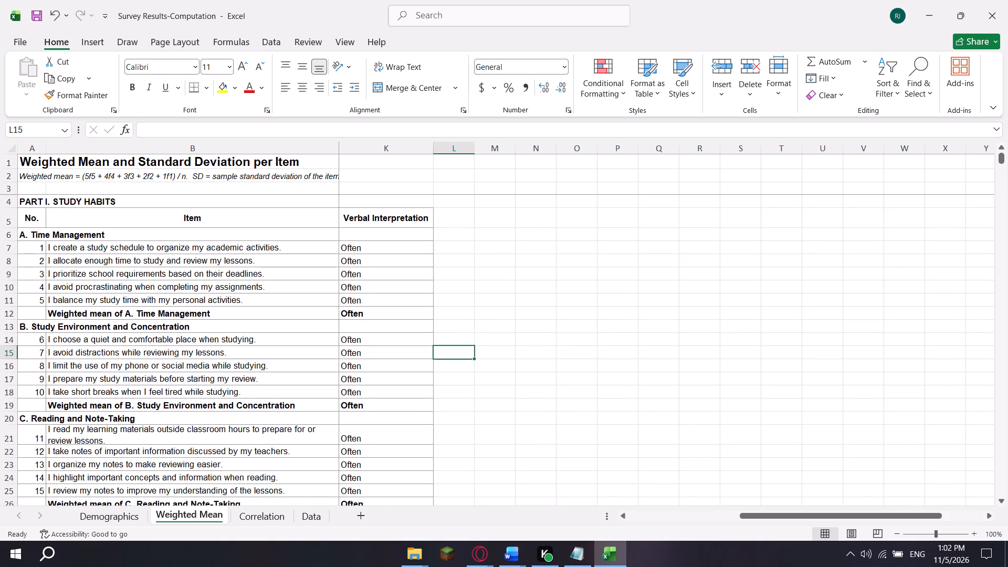
key("Up")
key("Up")
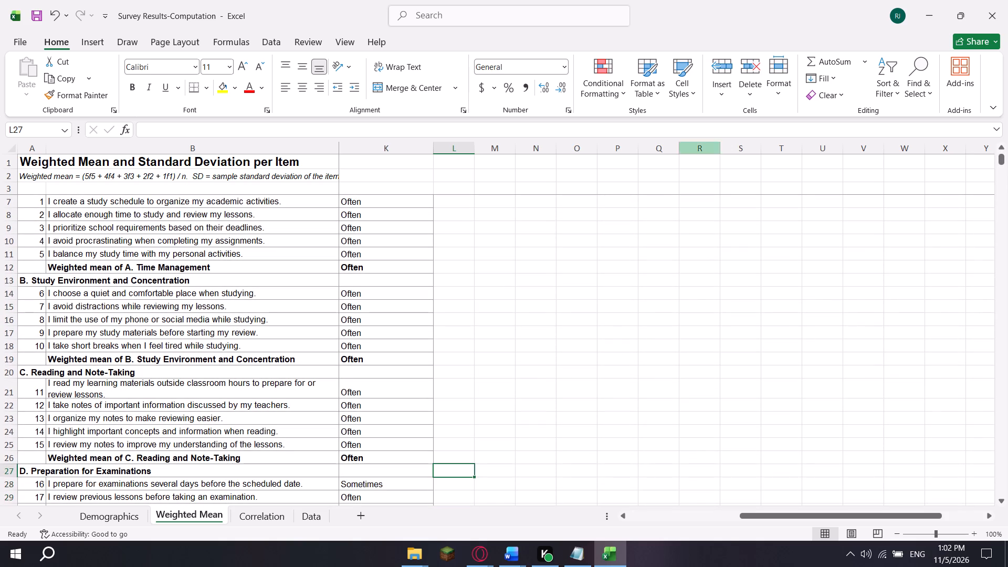
left_click(469, 205)
key("Up")
key("Up")
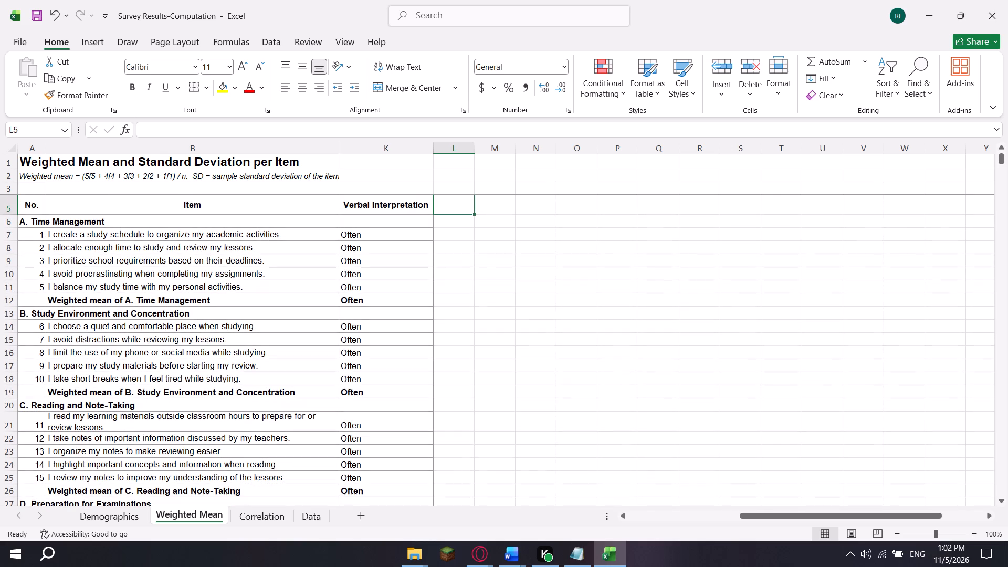
key("Up")
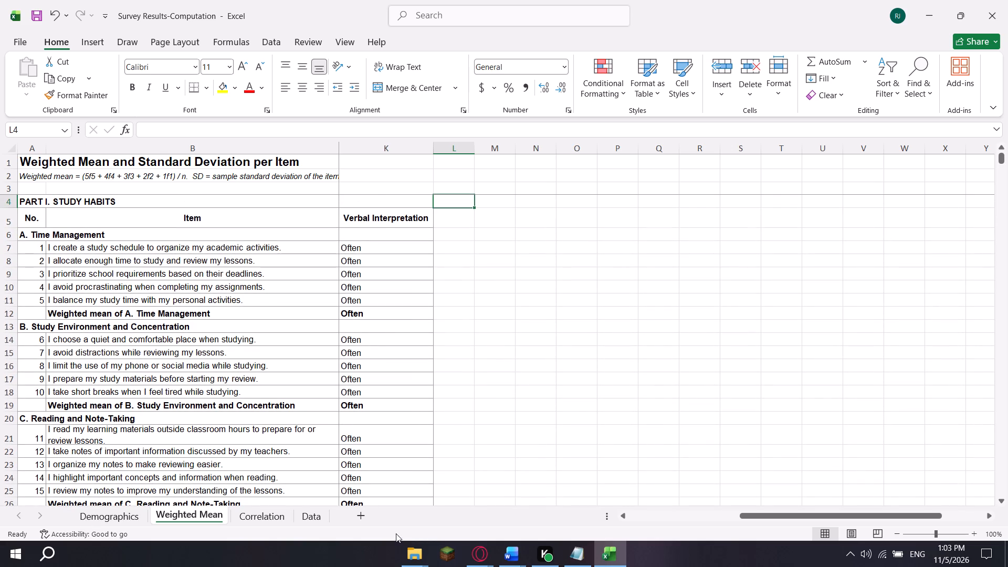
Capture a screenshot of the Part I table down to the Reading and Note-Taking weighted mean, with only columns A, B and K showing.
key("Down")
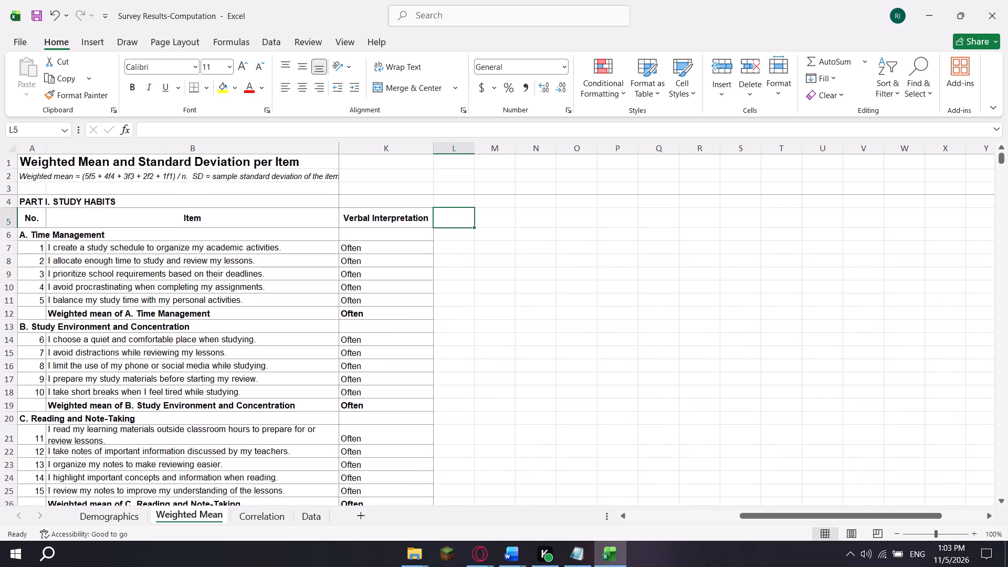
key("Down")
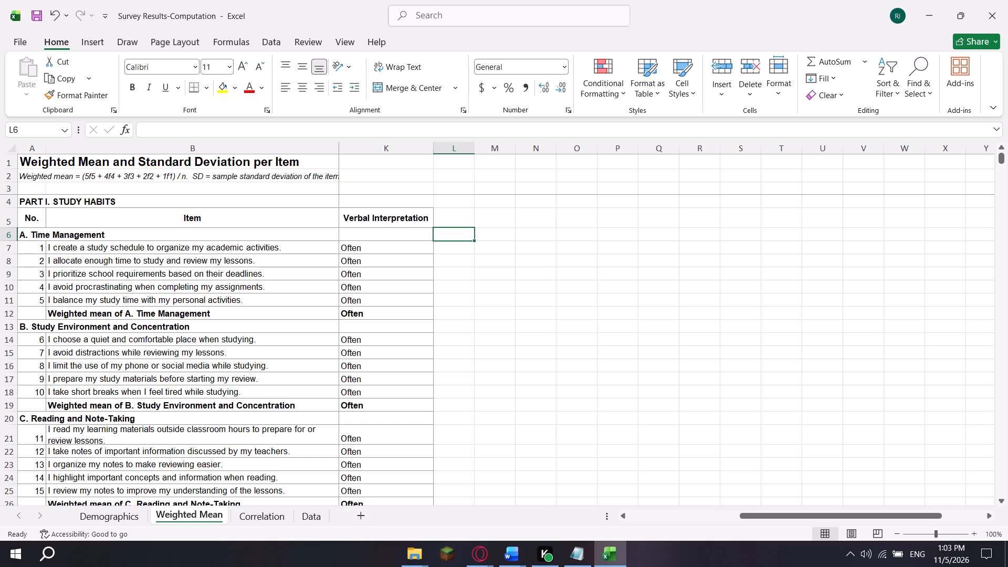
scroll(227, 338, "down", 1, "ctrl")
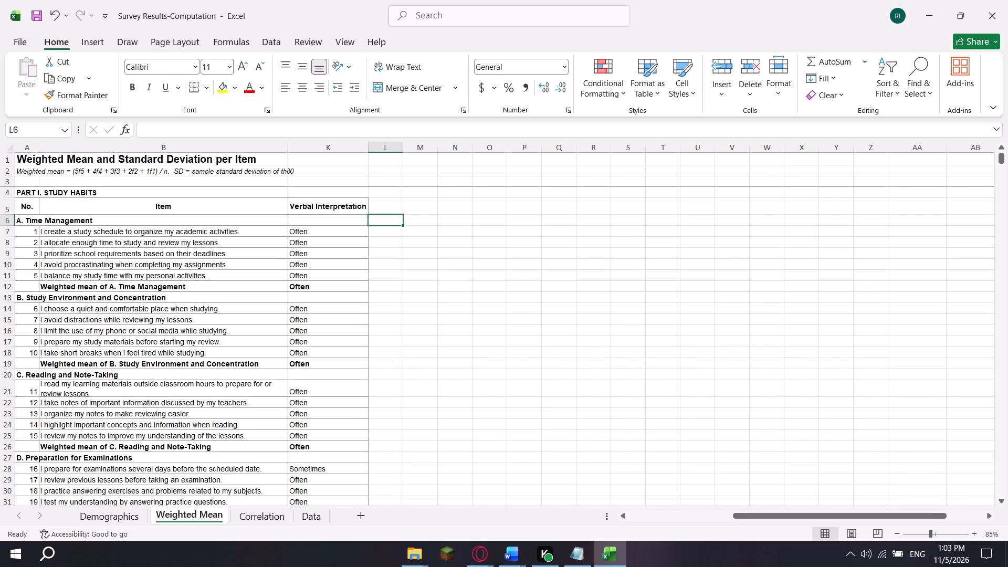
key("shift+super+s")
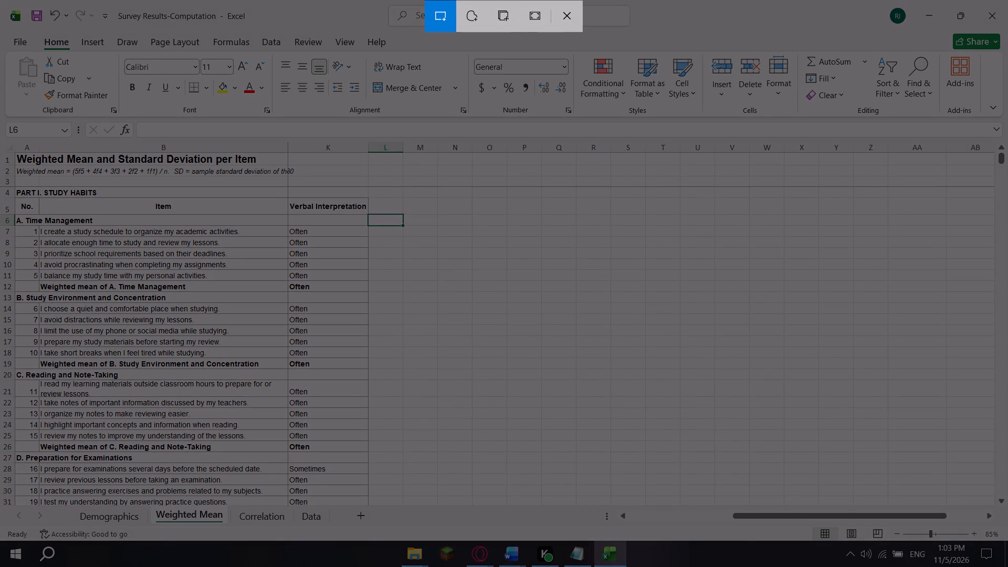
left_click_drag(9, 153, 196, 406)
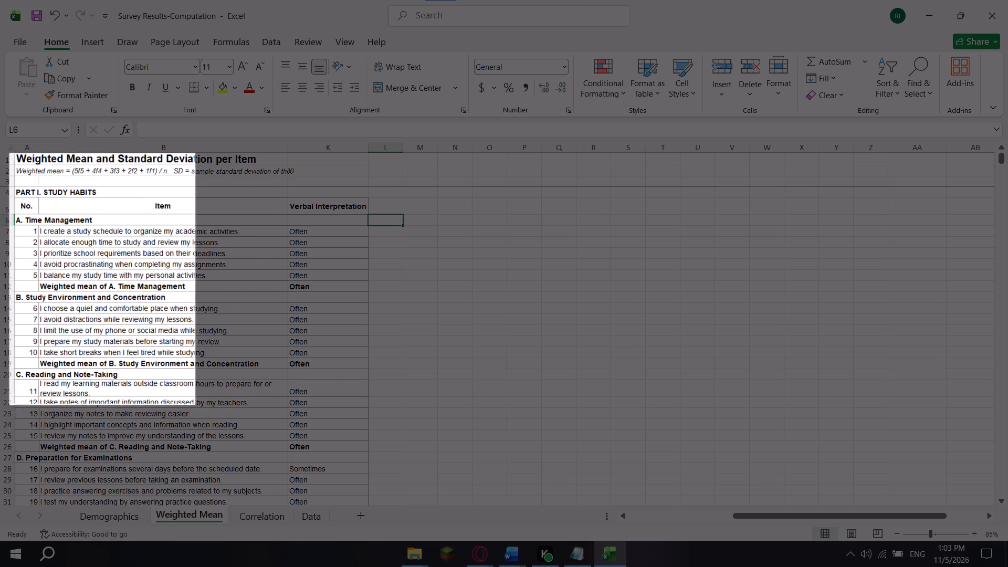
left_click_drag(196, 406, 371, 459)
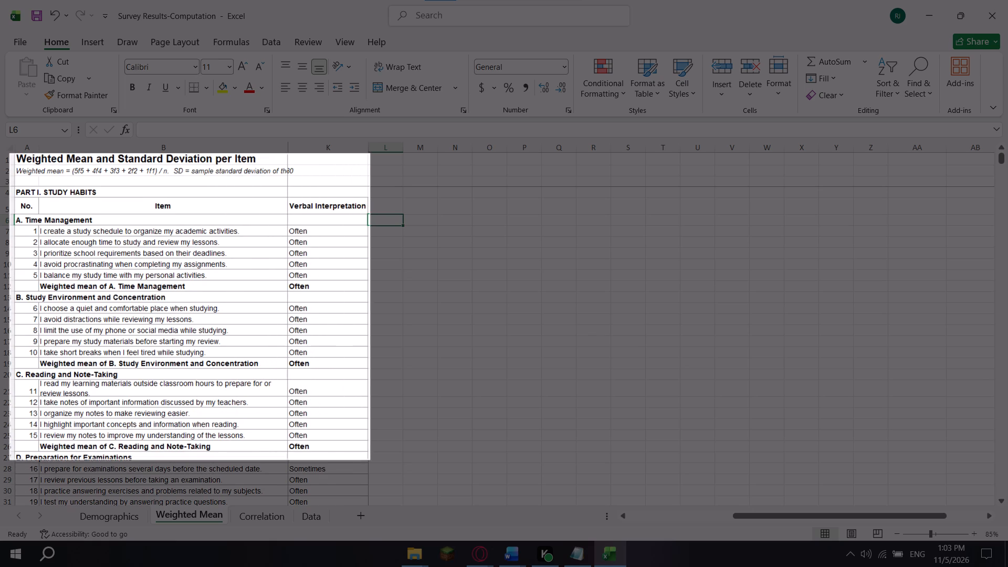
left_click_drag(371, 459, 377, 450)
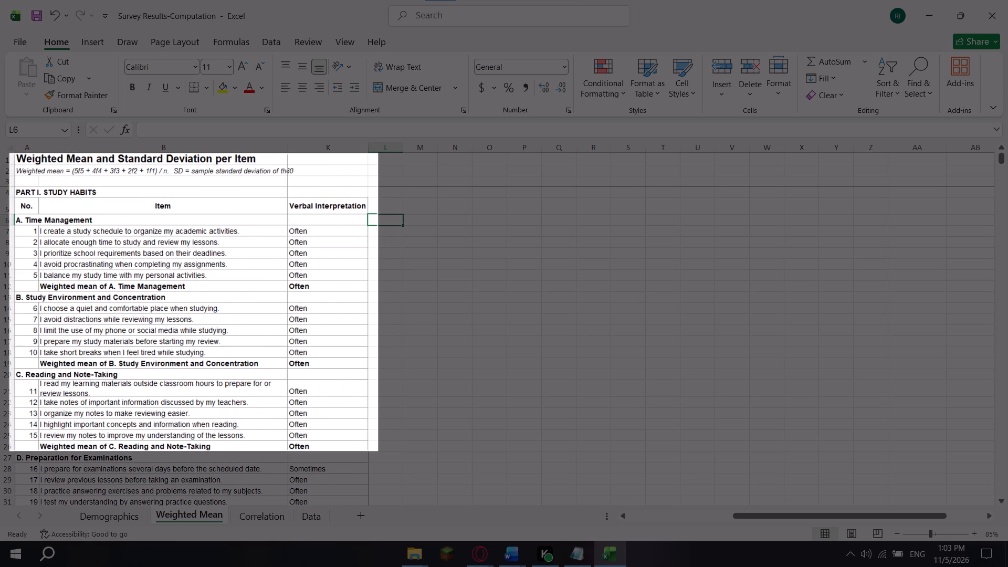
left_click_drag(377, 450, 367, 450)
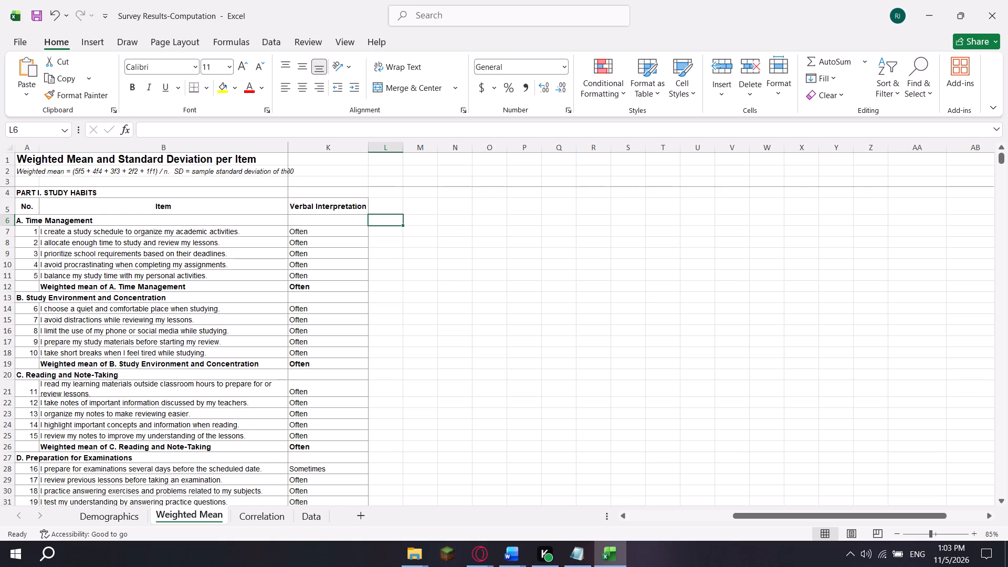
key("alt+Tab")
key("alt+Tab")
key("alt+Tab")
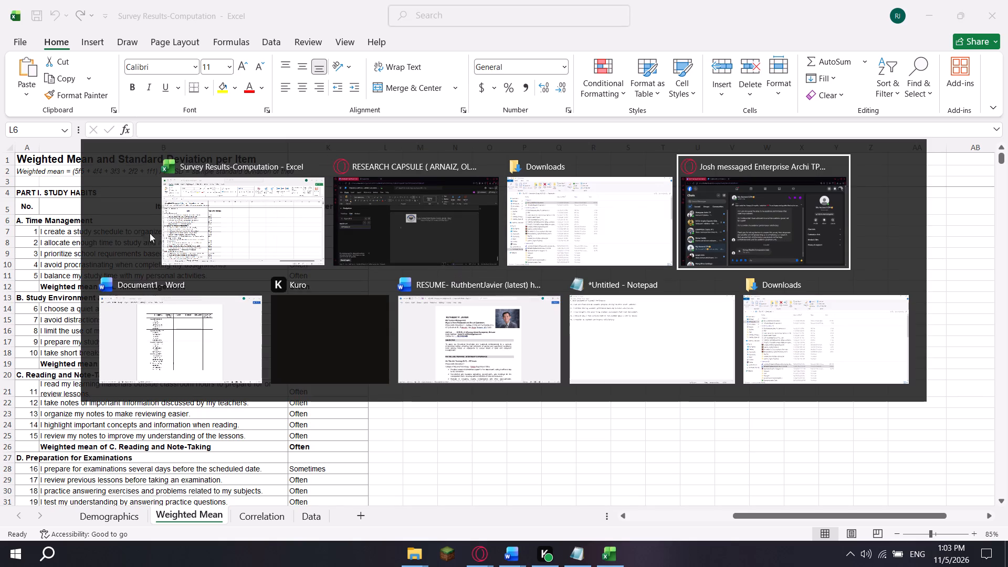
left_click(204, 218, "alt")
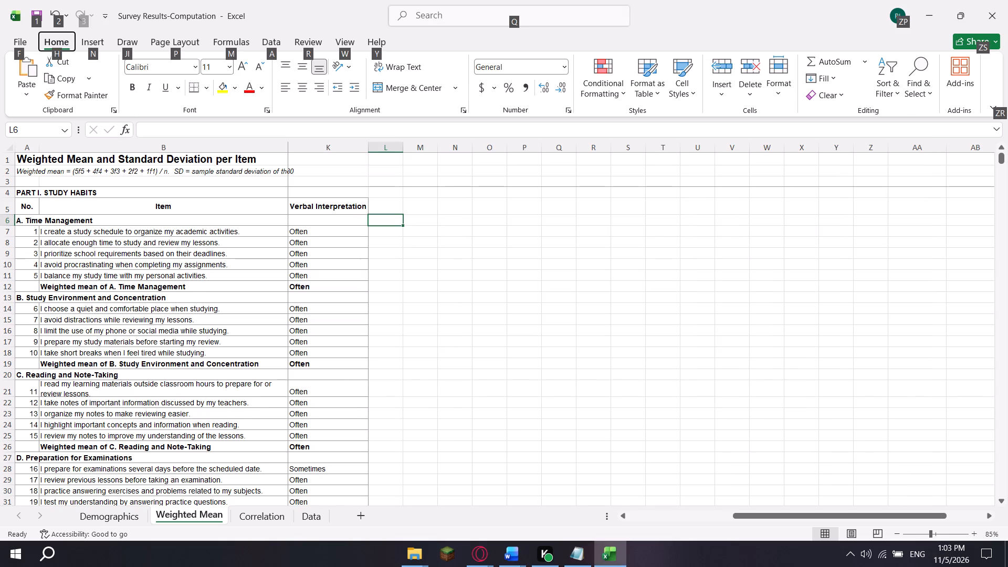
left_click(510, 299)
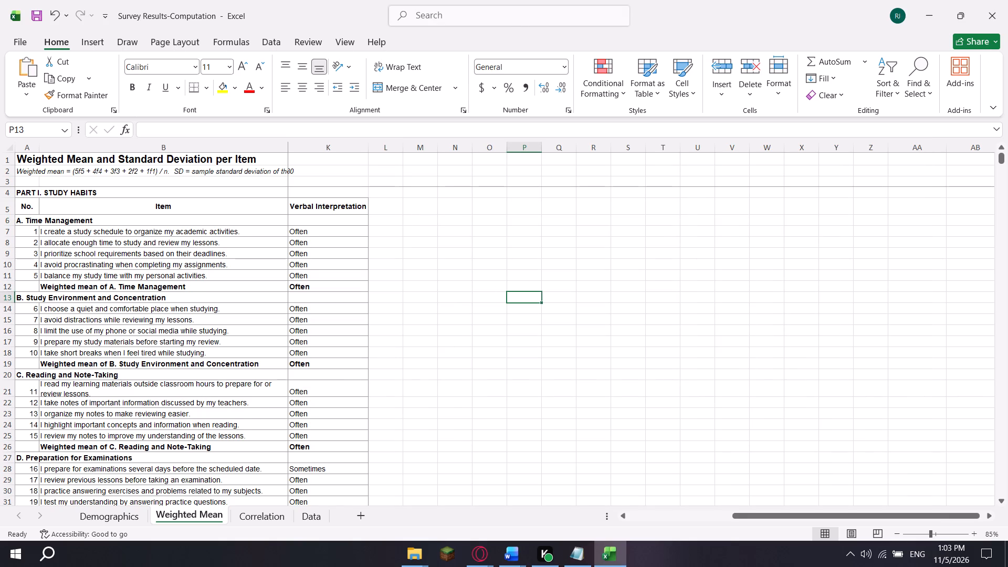
Capture a screenshot of columns A to K, from the Weighted Mean title to the Reading and Note-Taking weighted mean in row 26.
left_click_drag(748, 512, 669, 516)
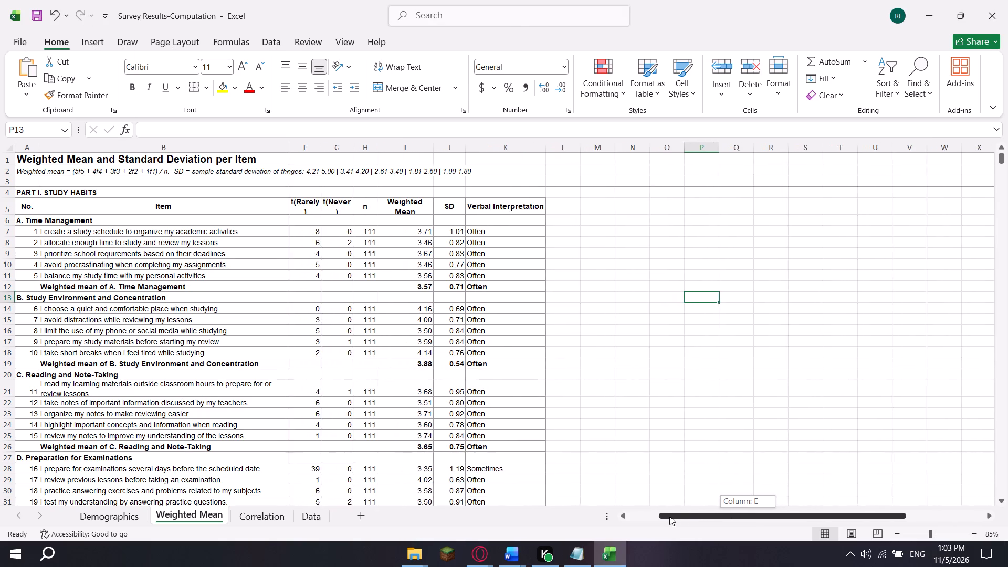
left_click_drag(669, 516, 629, 515)
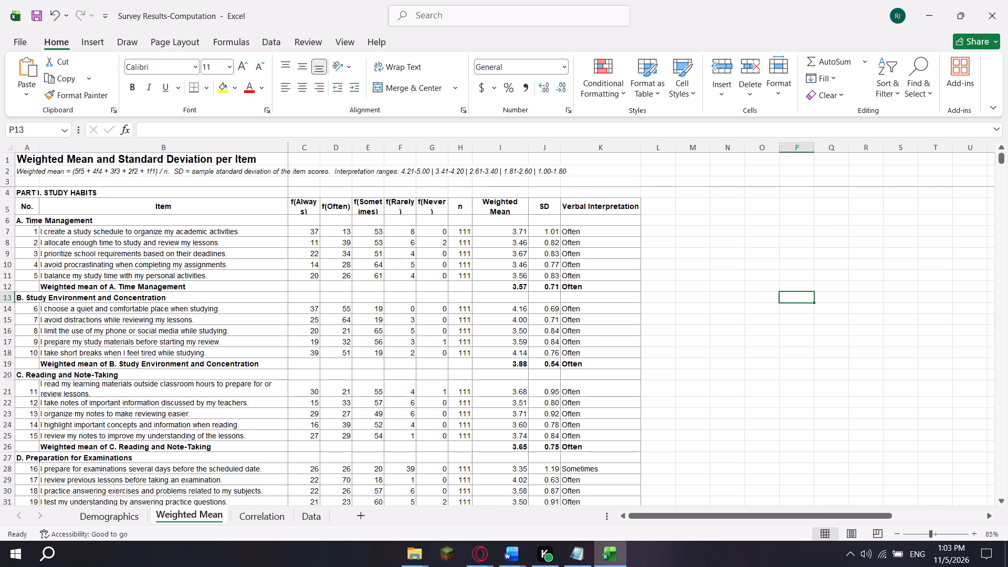
key("shift+s")
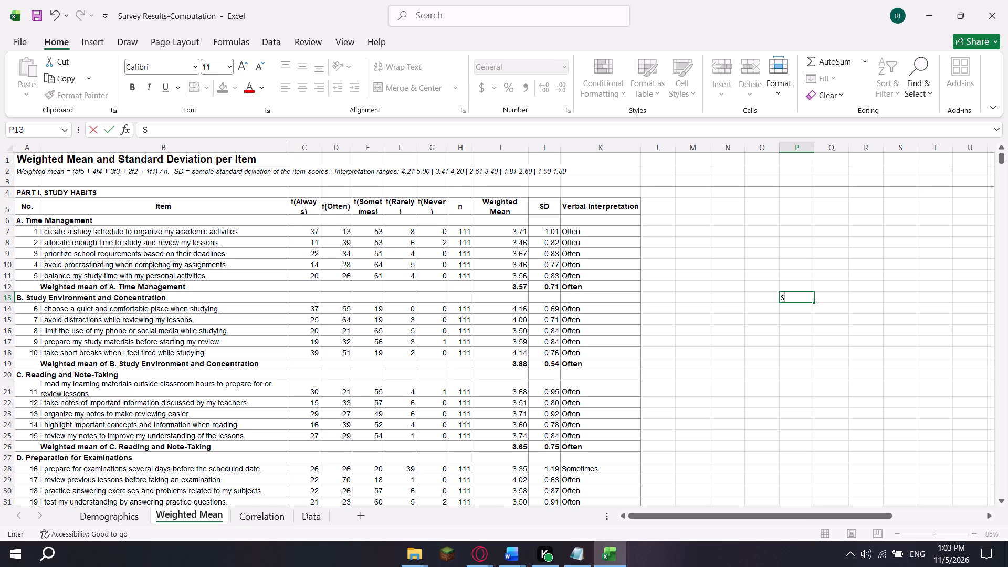
key("BackSpace")
key("BackSpace")
key("BackSpace")
key("shift+super+s")
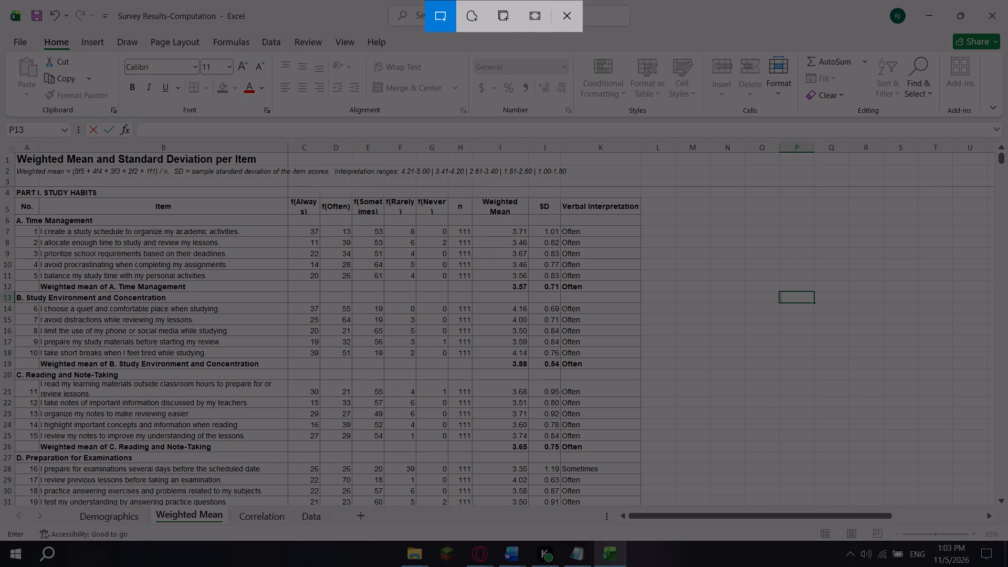
left_click_drag(0, 151, 442, 394)
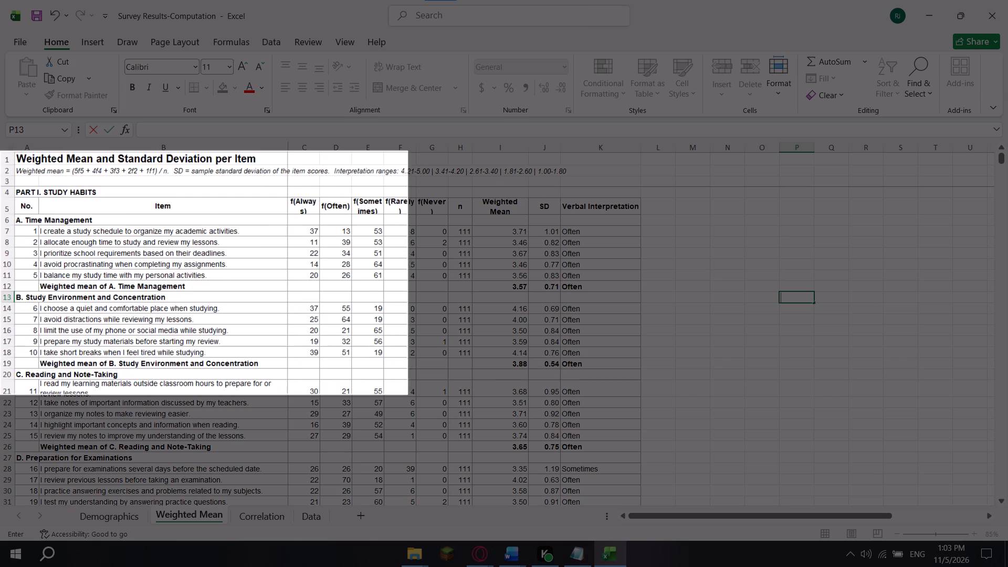
left_click_drag(442, 394, 664, 448)
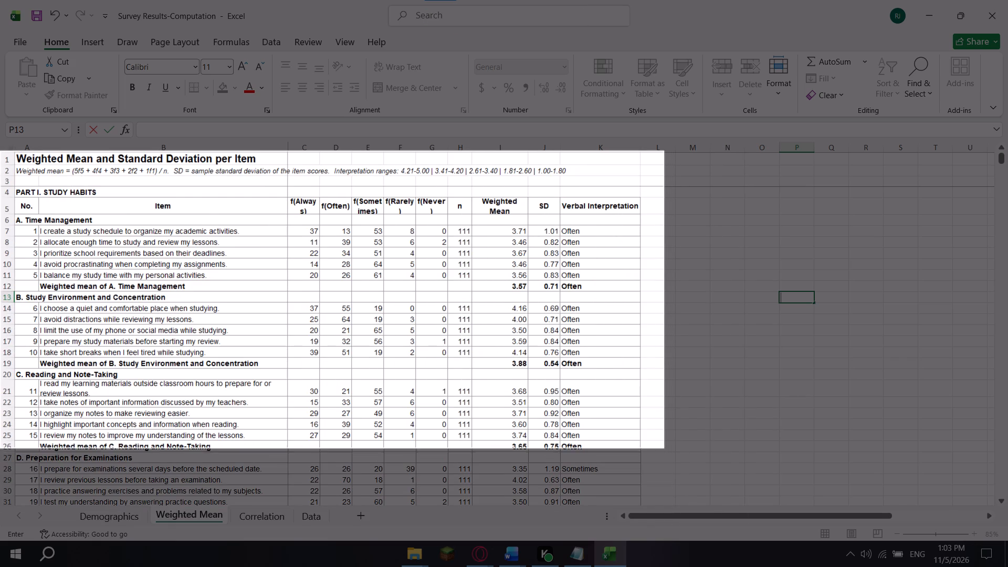
left_click_drag(664, 448, 647, 453)
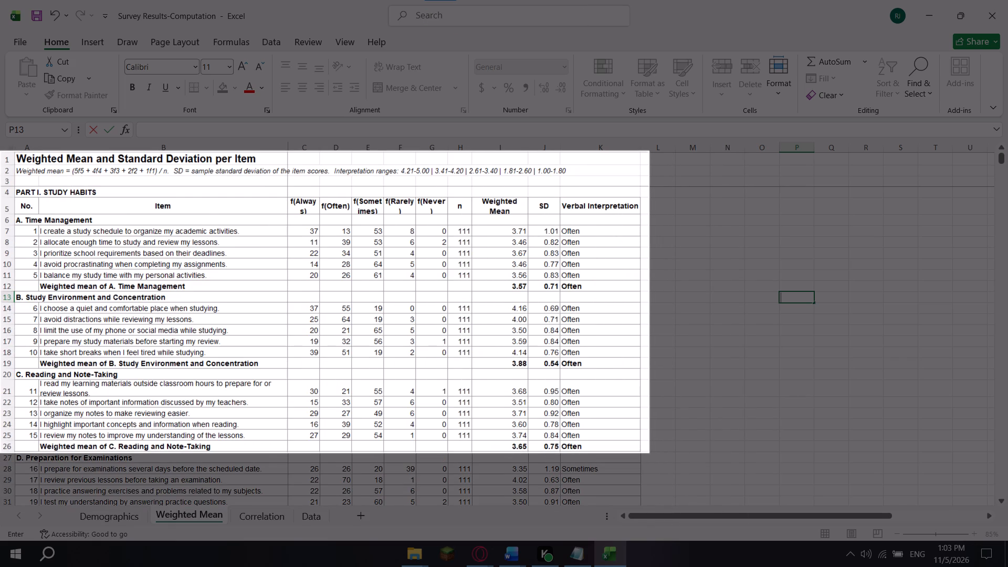
left_click_drag(647, 453, 642, 453)
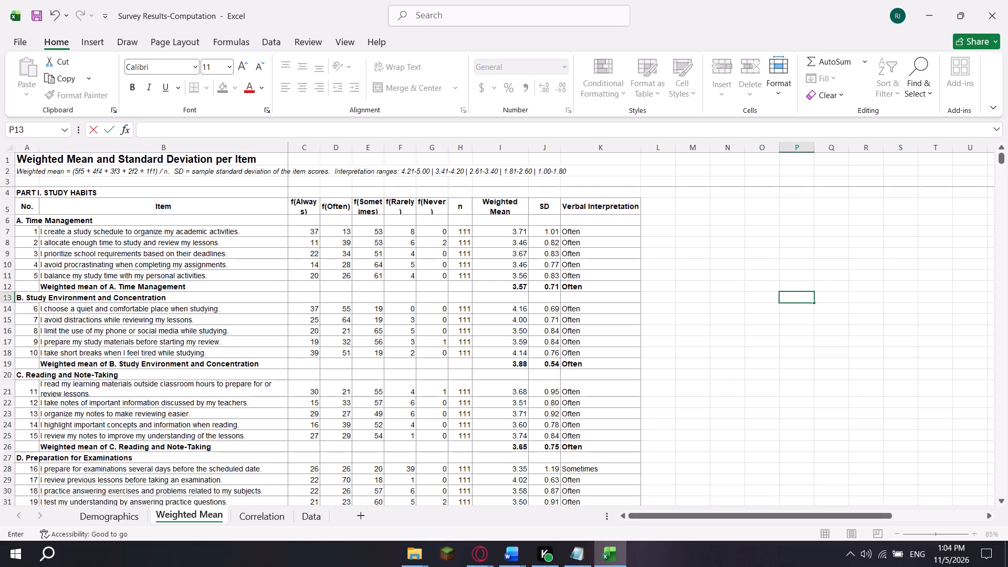
key("alt+Tab")
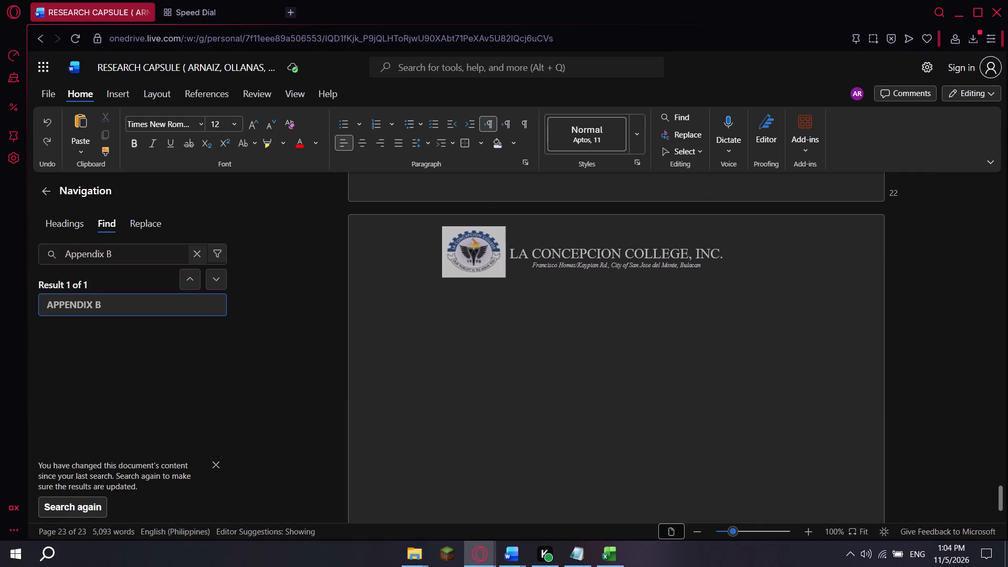
key("ctrl+v")
scroll(634, 363, "down", 1)
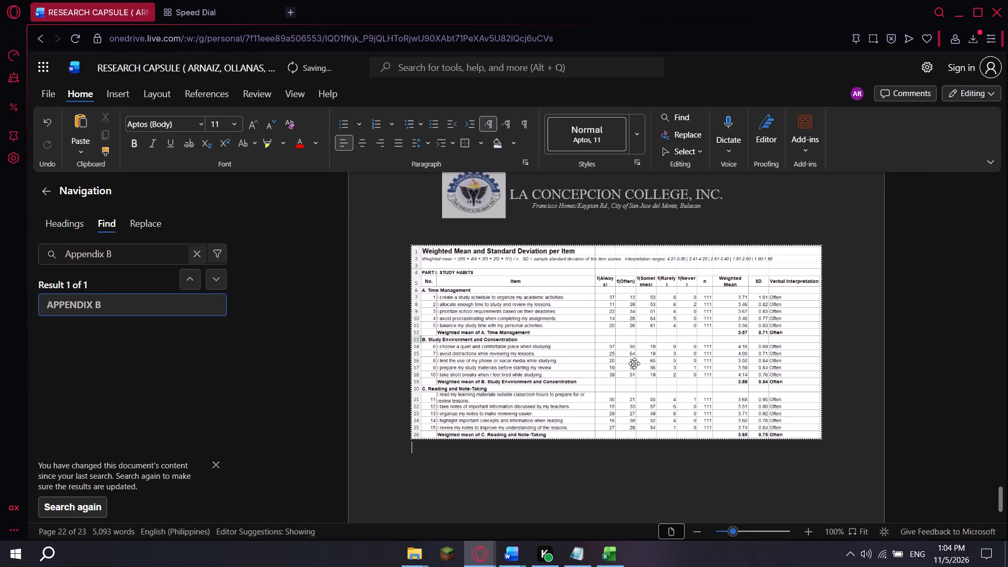
key("alt+Tab")
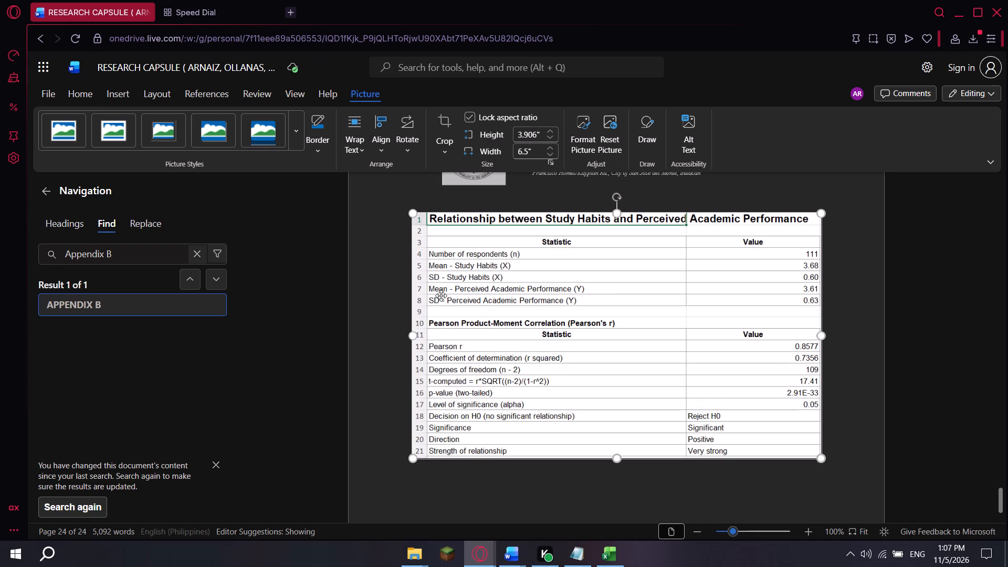
scroll(453, 296, "up", 3)
left_click(456, 264)
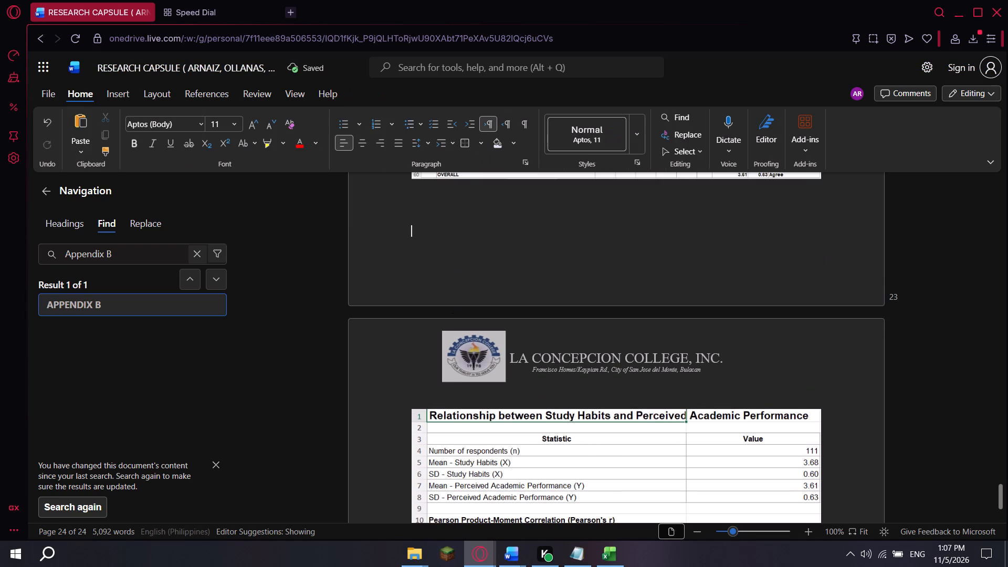
key("Down")
key("Down")
key("Down")
key("Down")
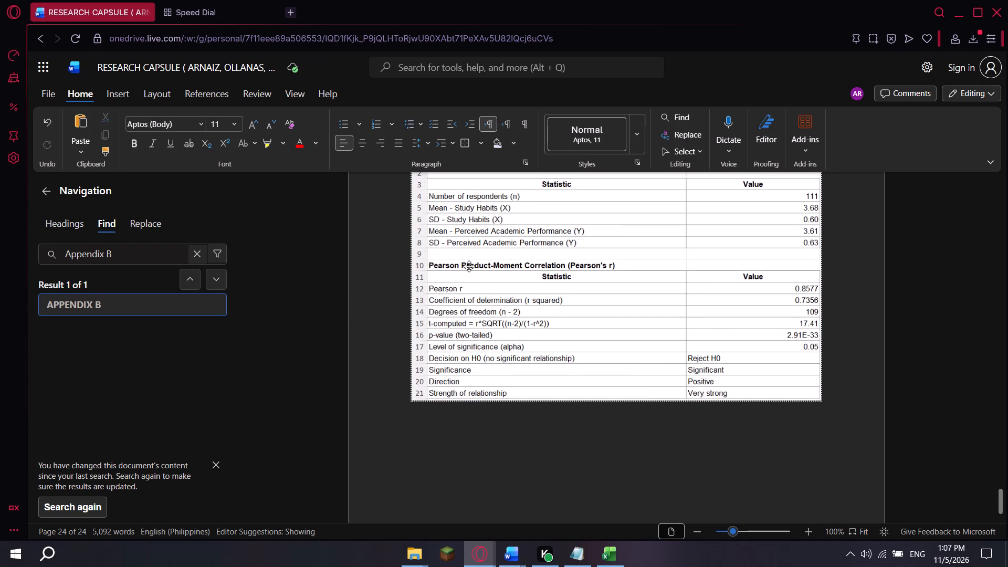
key("Return")
key("Up")
key("Up")
key("Up")
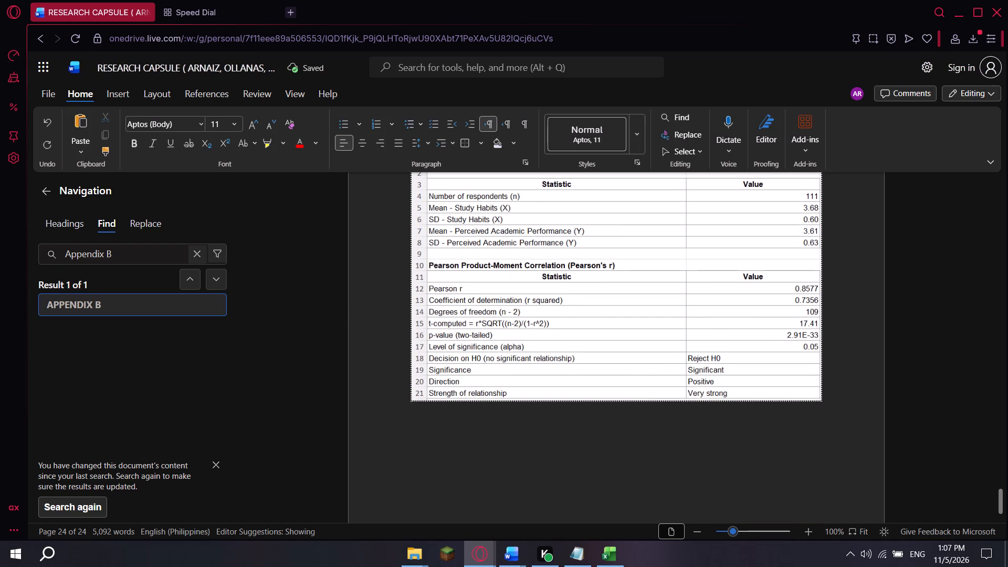
key("alt+Tab")
key("alt+Tab")
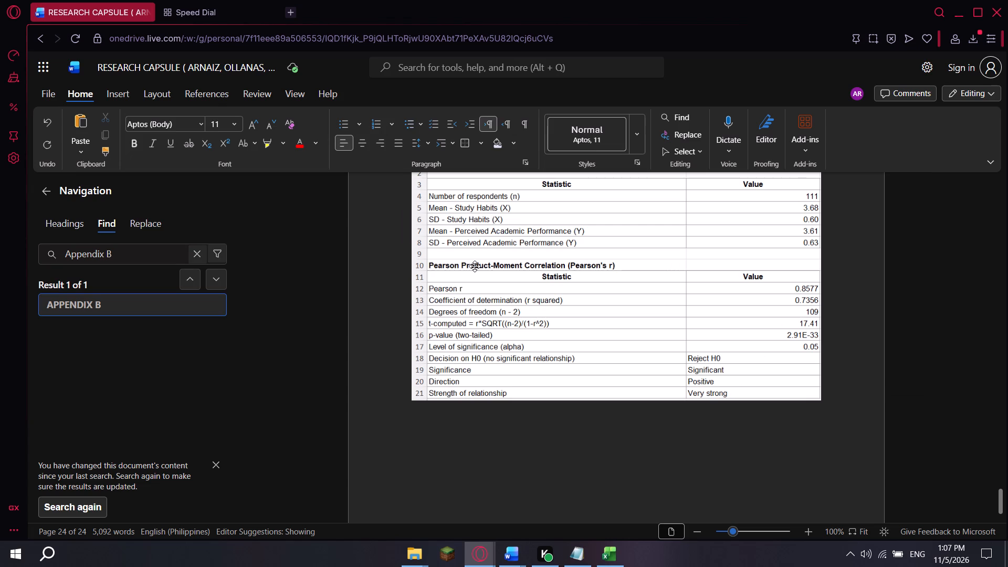
key("Down")
key("BackSpace")
key("alt+Tab")
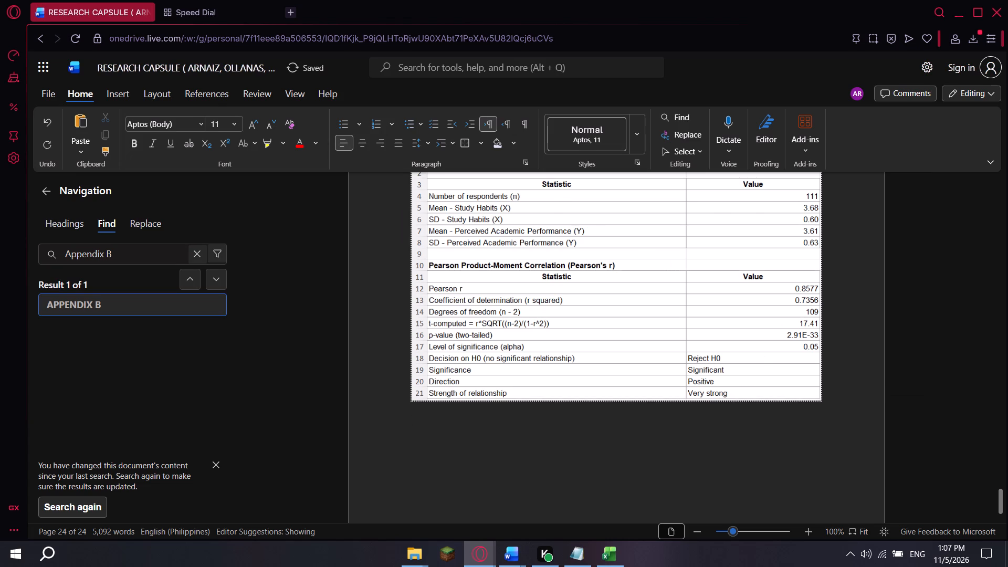
key("alt+Tab")
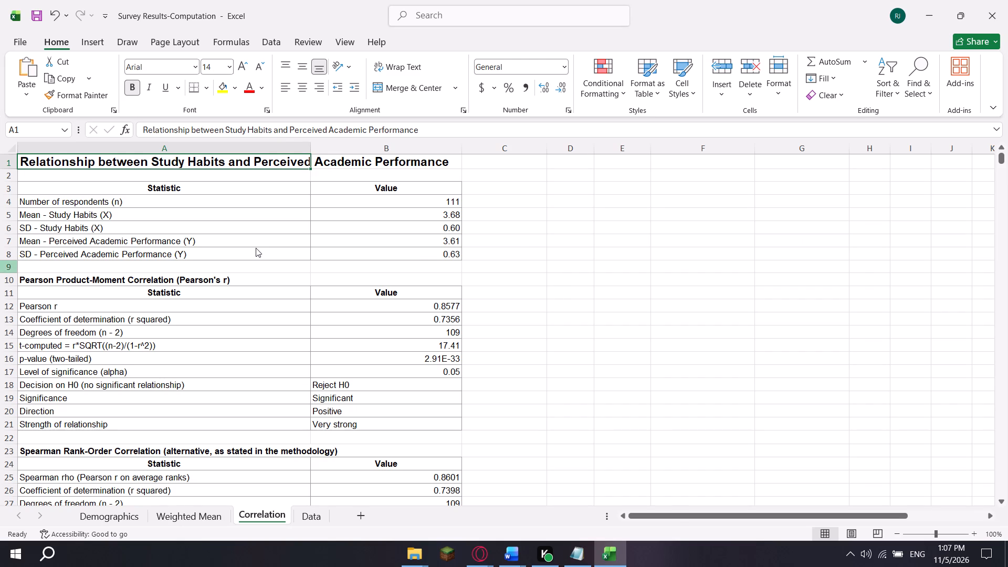
scroll(309, 281, "up", 2)
In Excel's Correlation sheet, capture a screenshot of rows 22 to 45, covering the Spearman correlation, assumption check and interpretation scale.
key("alt+Tab")
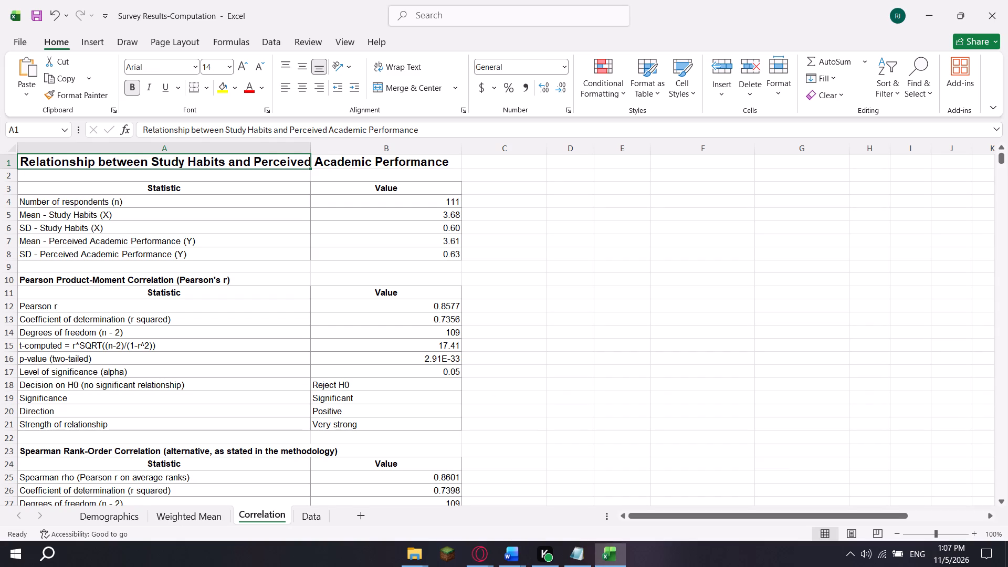
scroll(124, 445, "down", 2)
scroll(64, 358, "down", 3)
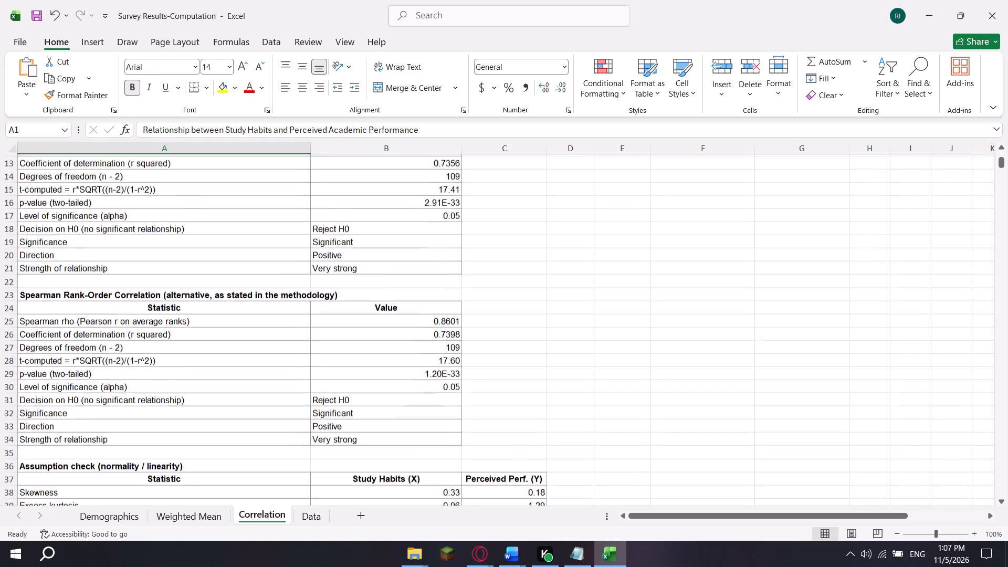
scroll(62, 350, "down", 3)
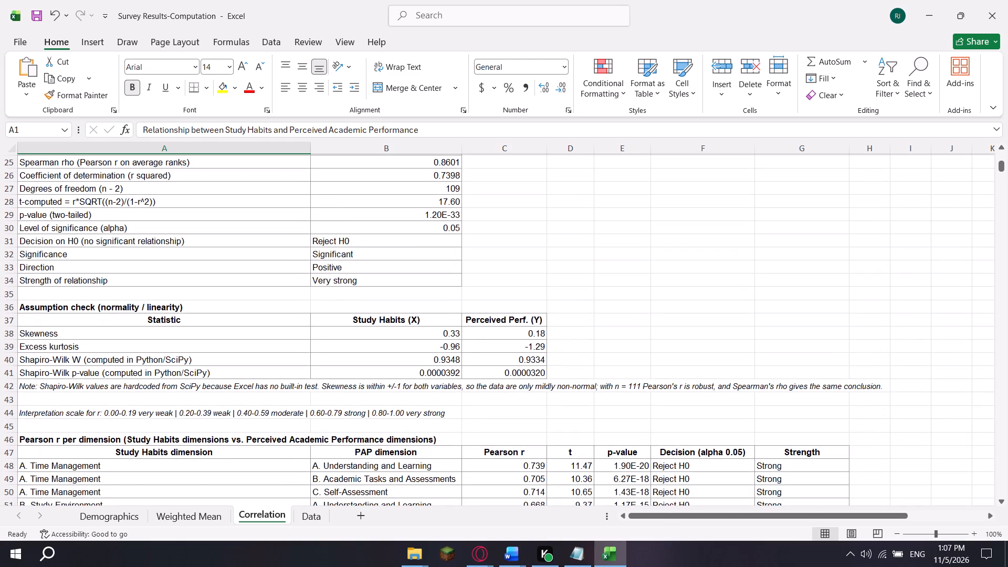
scroll(62, 350, "up", 1)
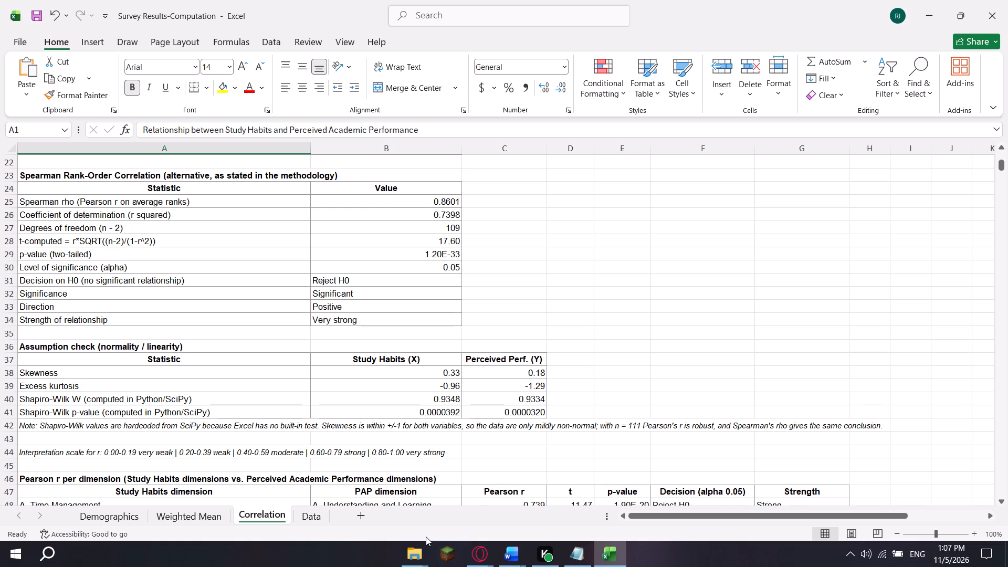
key("shift+super+s")
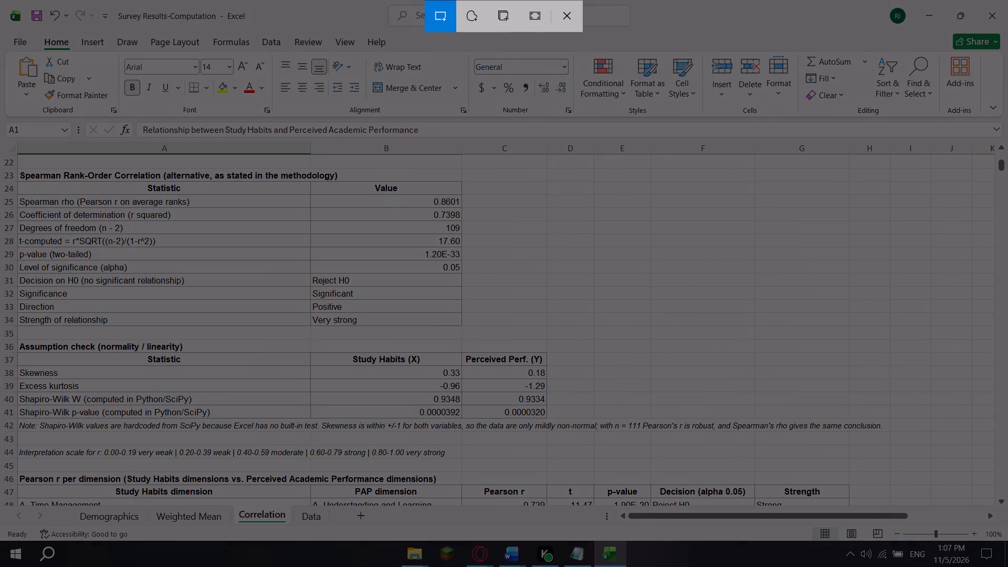
left_click_drag(0, 155, 858, 515)
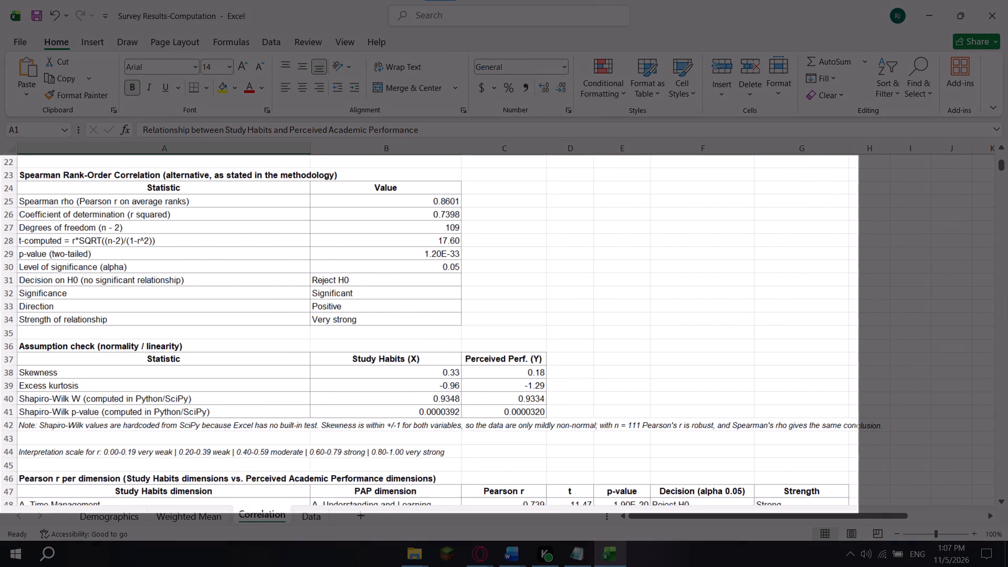
left_click_drag(858, 515, 947, 476)
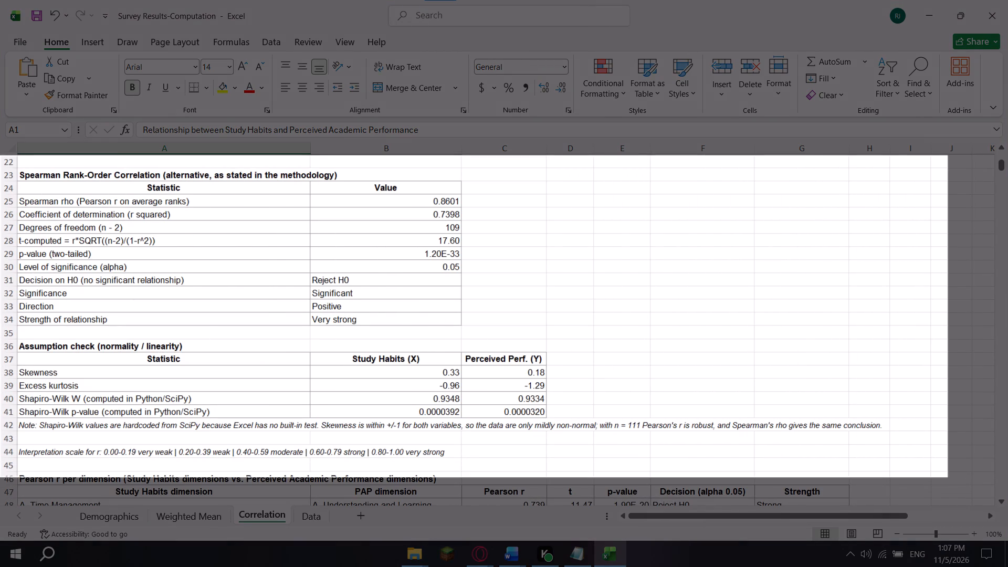
left_click_drag(947, 476, 892, 471)
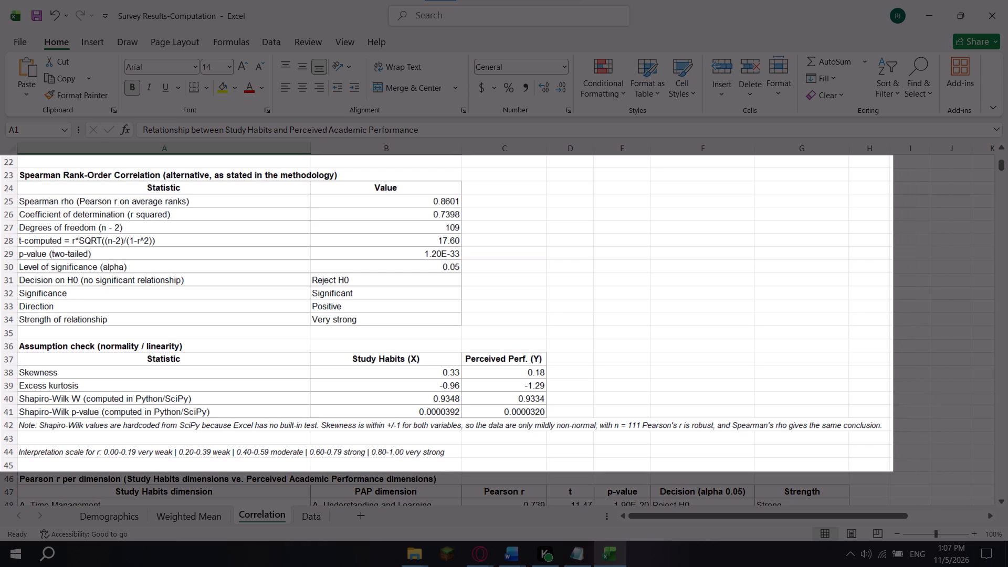
left_click_drag(892, 471, 889, 470)
Paste the Spearman and assumption check screenshot below the Pearson correlation image in the Word document.
key("alt+Tab")
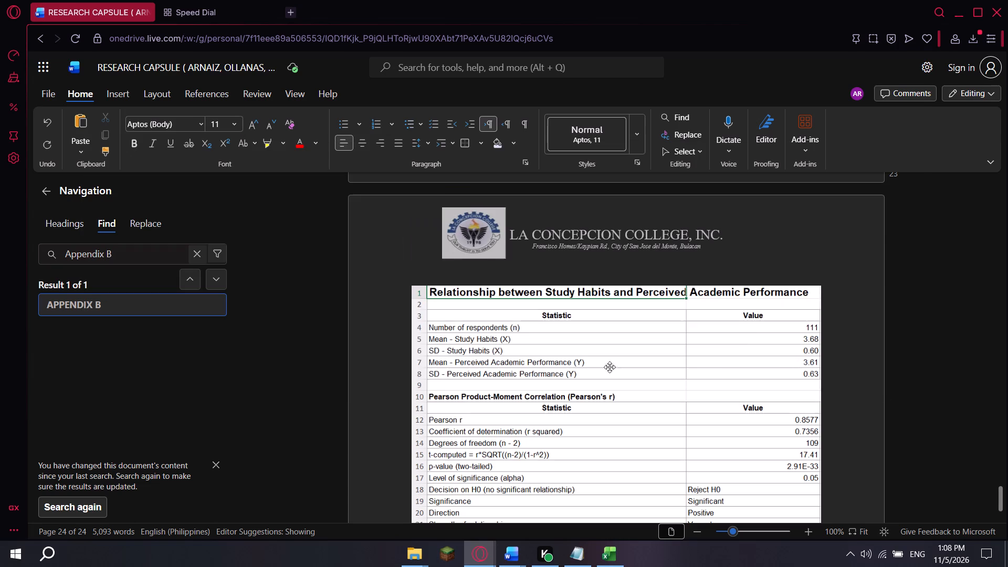
scroll(521, 365, "down", 4)
key("ctrl+v")
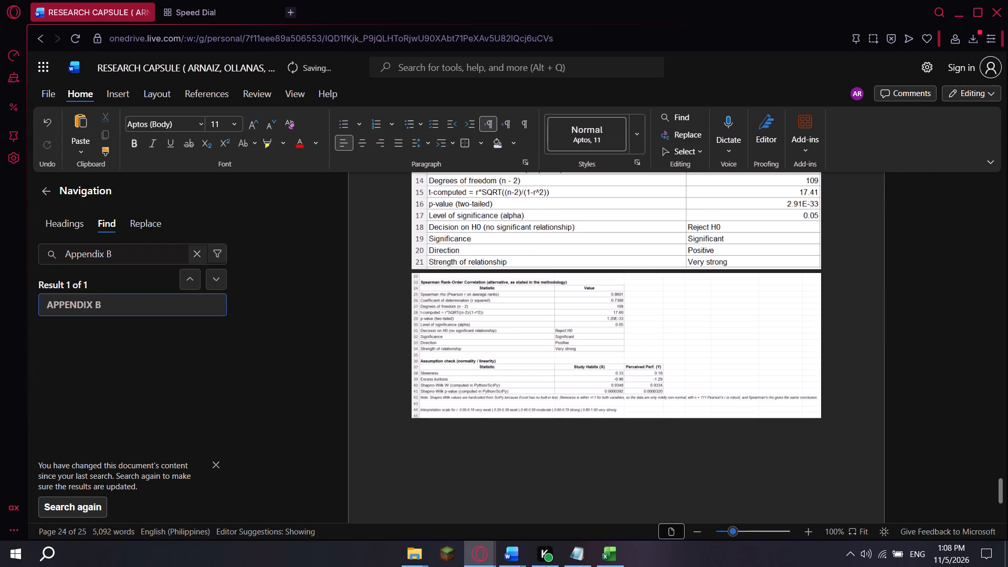
In Excel's Correlation sheet, capture a screenshot of the Pearson r per dimension table, rows 46 to 59.
key("alt+Tab")
scroll(412, 407, "down", 2)
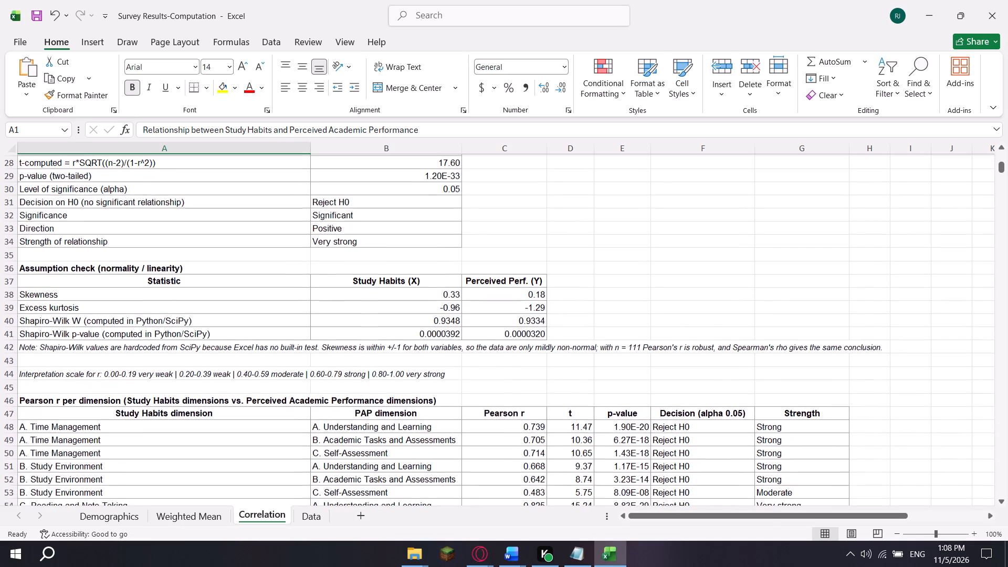
scroll(412, 407, "down", 5)
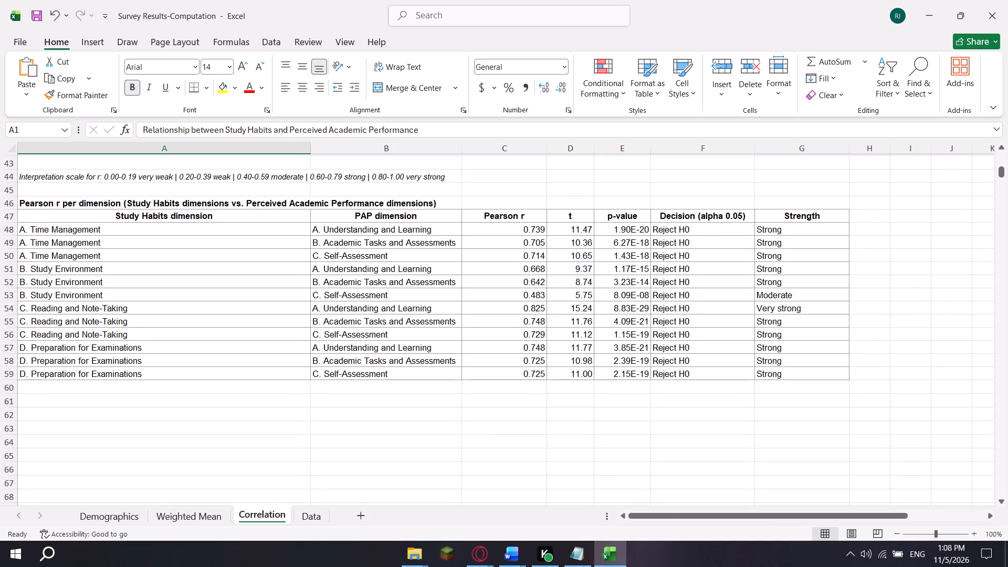
key("shift+super+s")
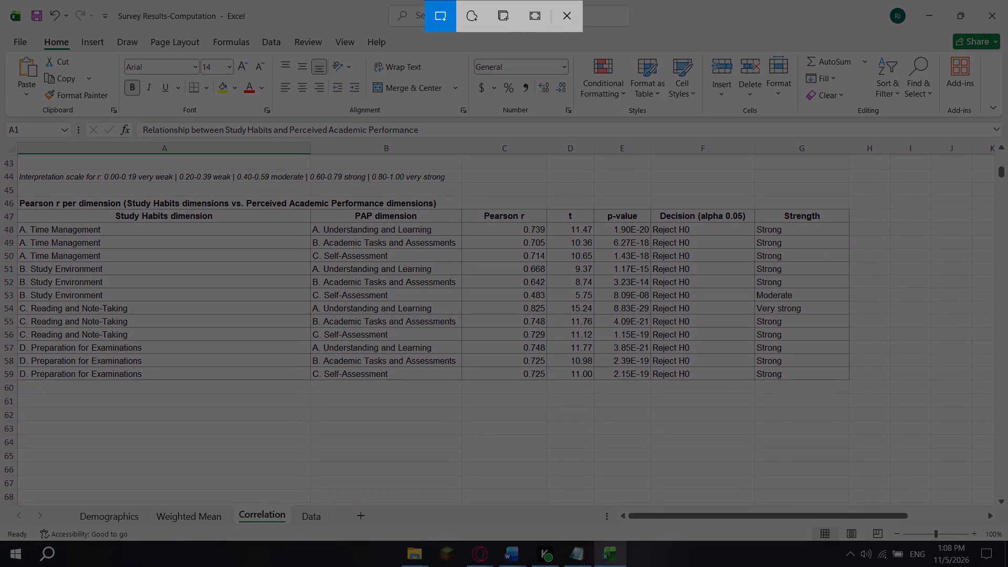
left_click(0, 187)
left_click_drag(0, 198, 835, 400)
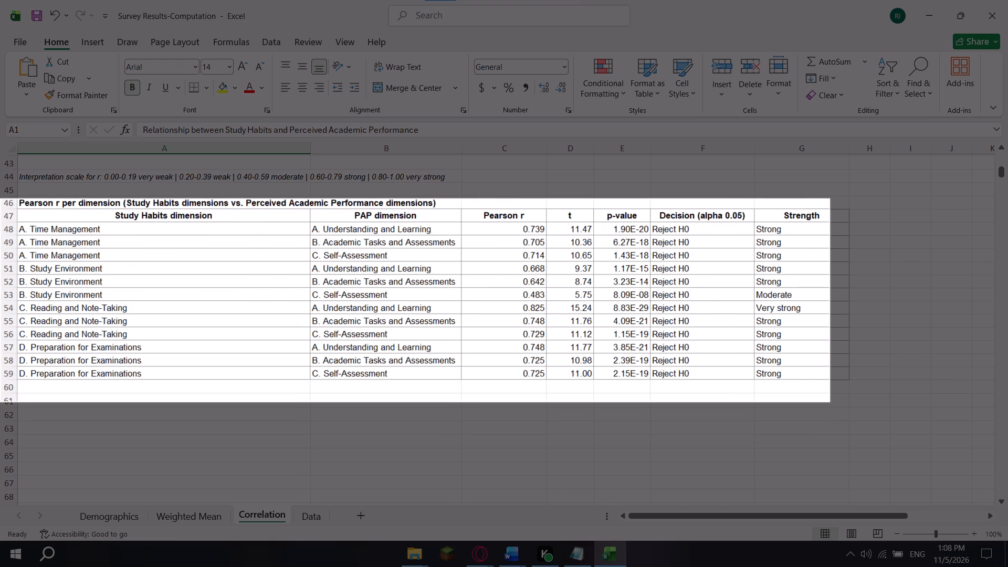
left_click_drag(835, 400, 850, 382)
Paste the Pearson r per dimension screenshot below the Spearman image in the Word document.
key("alt+Tab")
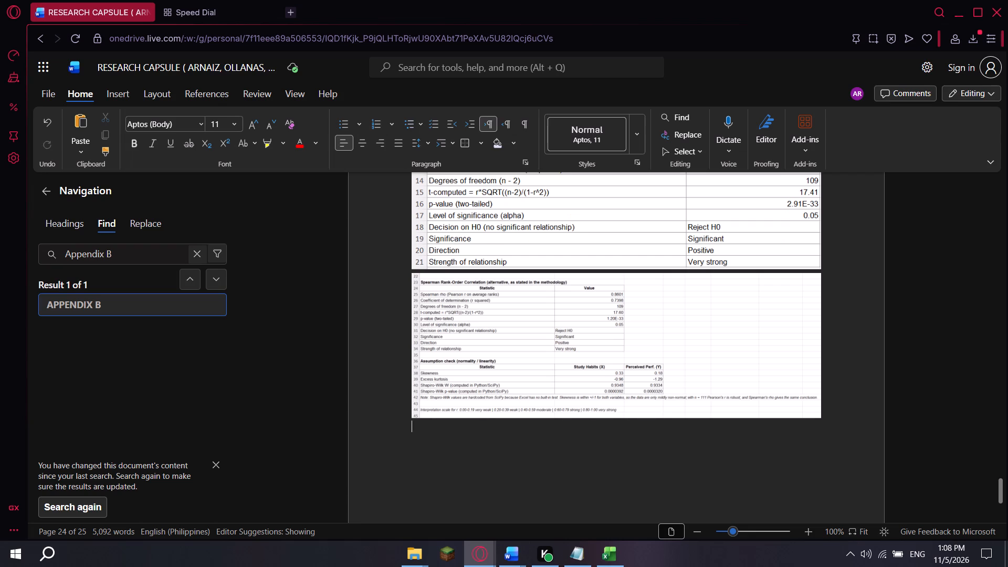
key("ctrl+v")
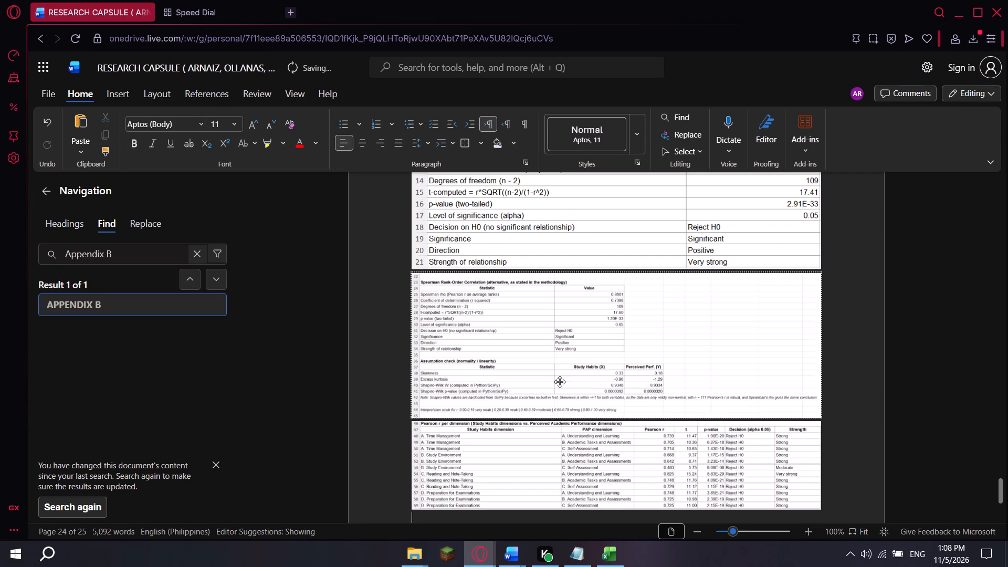
scroll(560, 382, "down", 1)
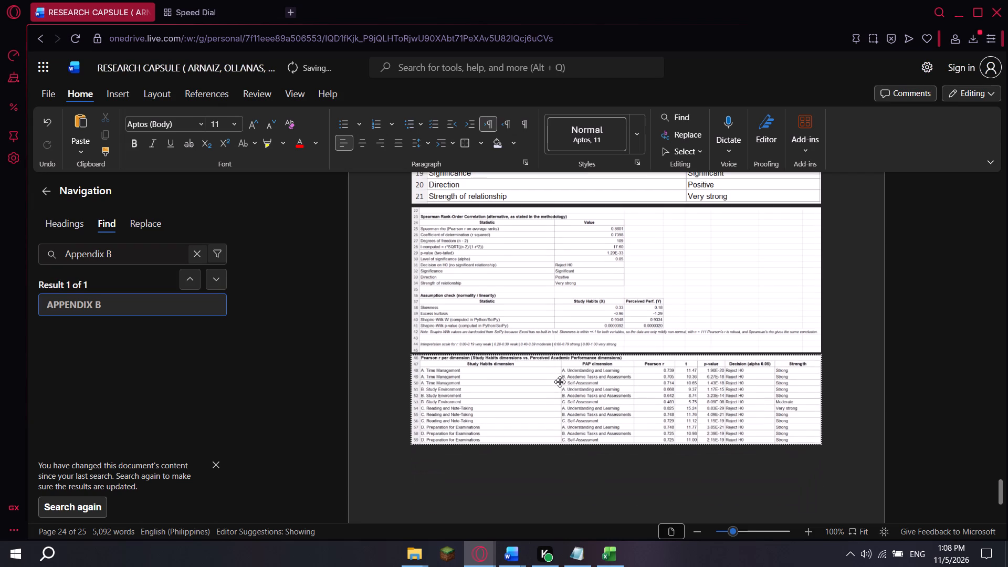
scroll(590, 381, "down", 1)
scroll(457, 426, "down", 1)
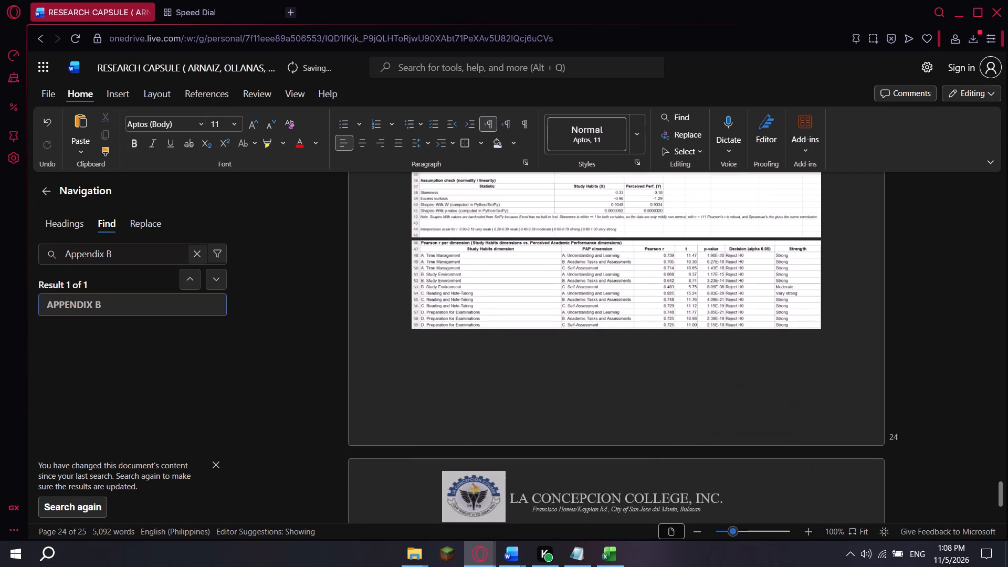
In Excel, open the Data sheet and examine the respondent rows from the first record to the last.
key("alt+Tab")
scroll(282, 350, "down", 2)
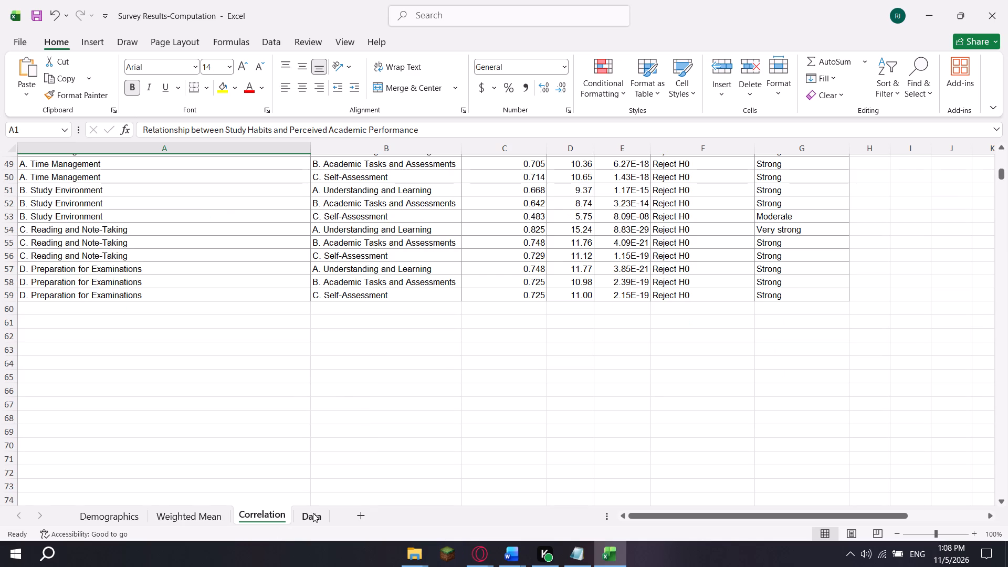
scroll(335, 453, "down", 1)
scroll(335, 453, "up", 1)
scroll(335, 453, "down", 1)
scroll(335, 453, "up", 1)
scroll(335, 453, "down", 3)
scroll(335, 453, "up", 7)
left_click(316, 517)
scroll(539, 372, "up", 6)
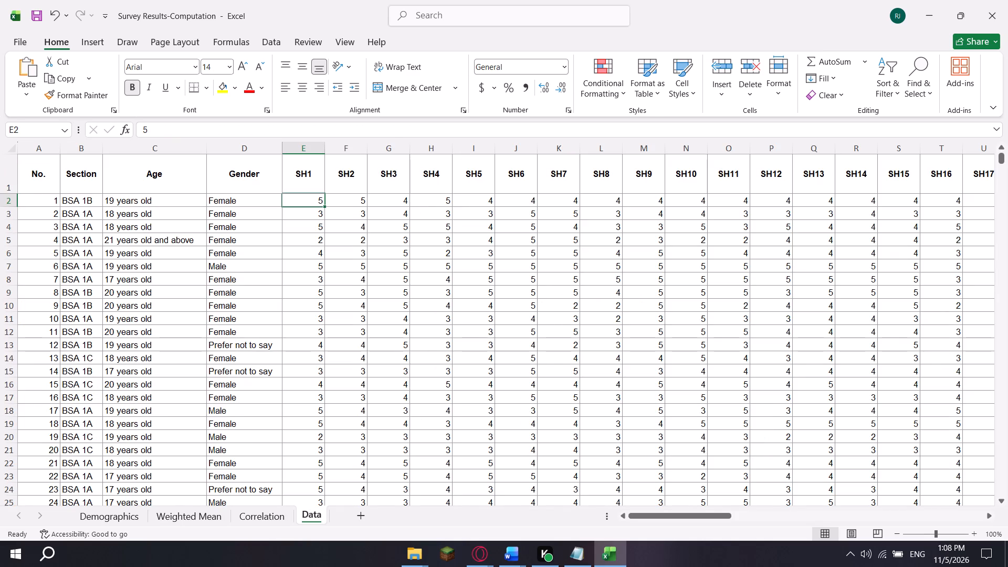
scroll(543, 372, "down", 20)
scroll(543, 372, "down", 9)
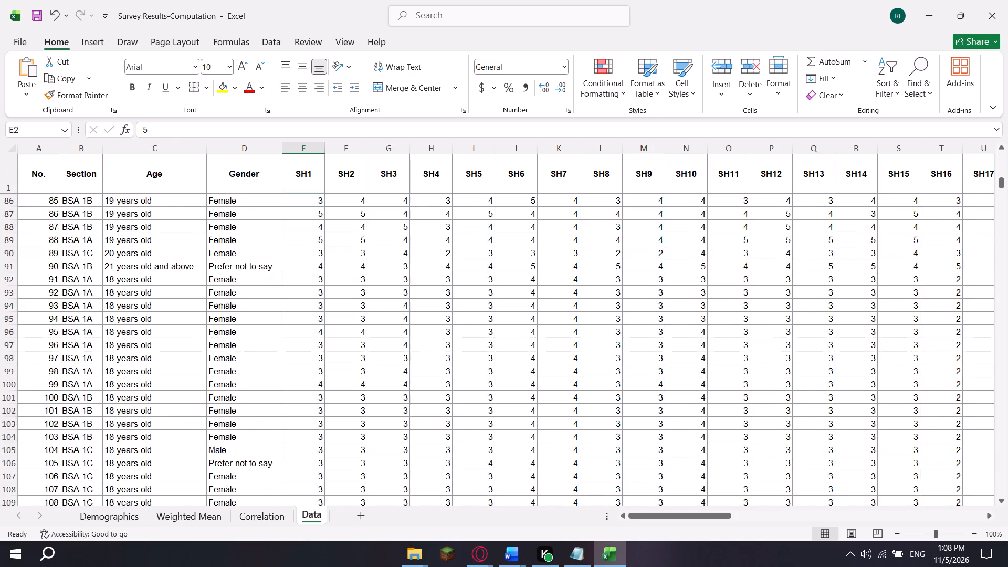
scroll(545, 372, "down", 7)
scroll(555, 367, "up", 1)
scroll(555, 367, "down", 9)
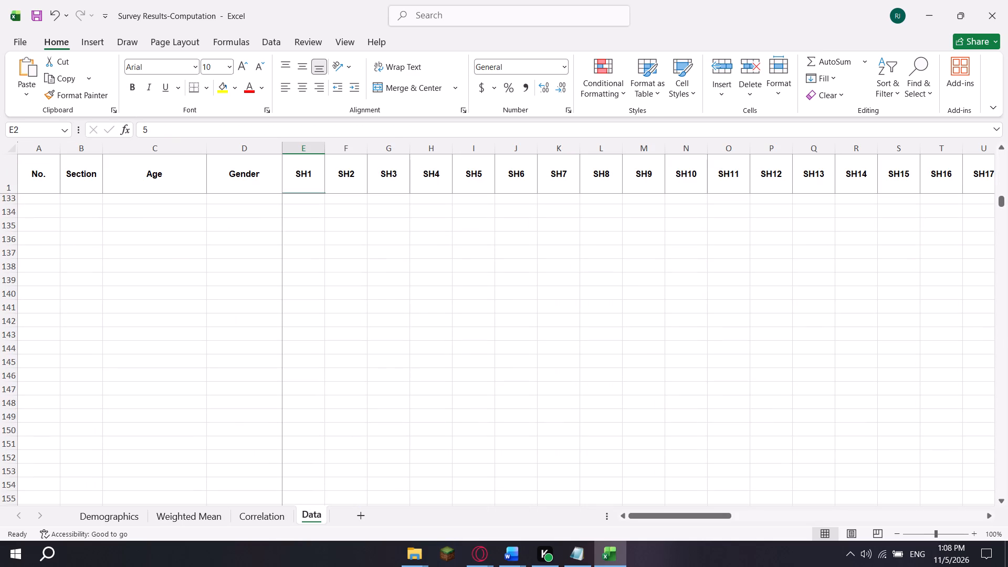
left_click_drag(1004, 201, 1007, 324)
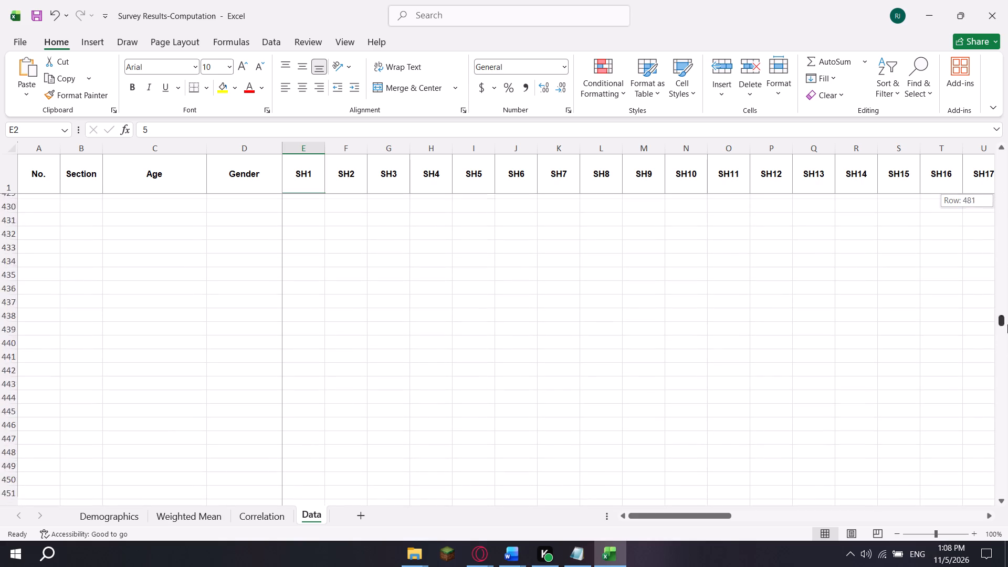
left_click_drag(1007, 324, 1003, 468)
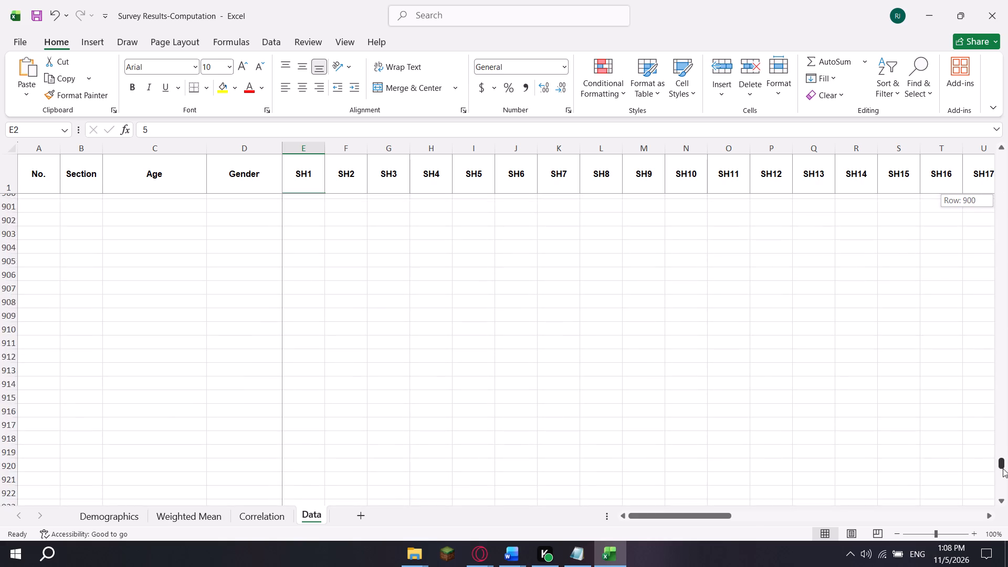
left_click_drag(1003, 468, 1007, 177)
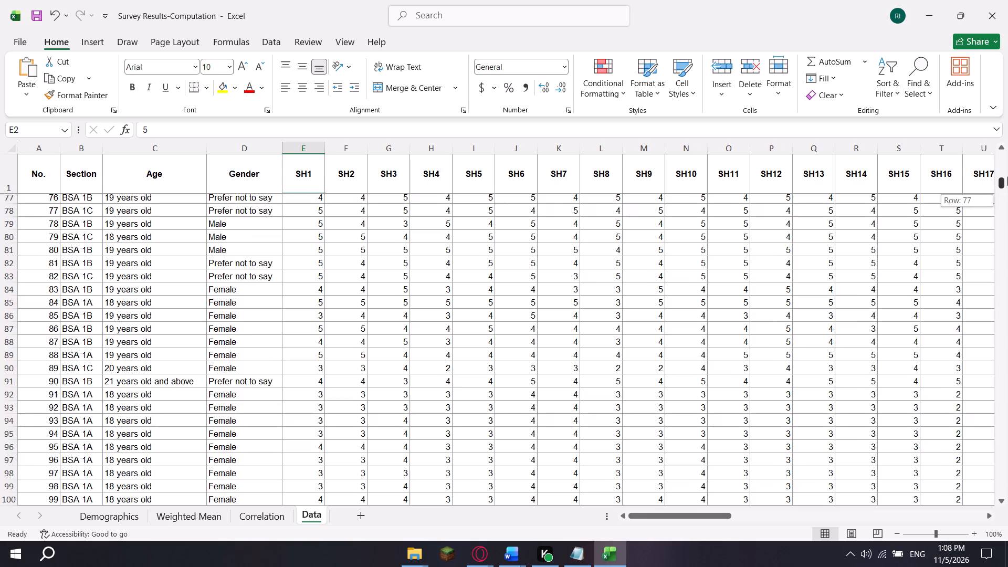
left_click_drag(1007, 177, 1007, 172)
left_click_drag(1001, 179, 1006, 140)
left_click_drag(1001, 178, 1002, 148)
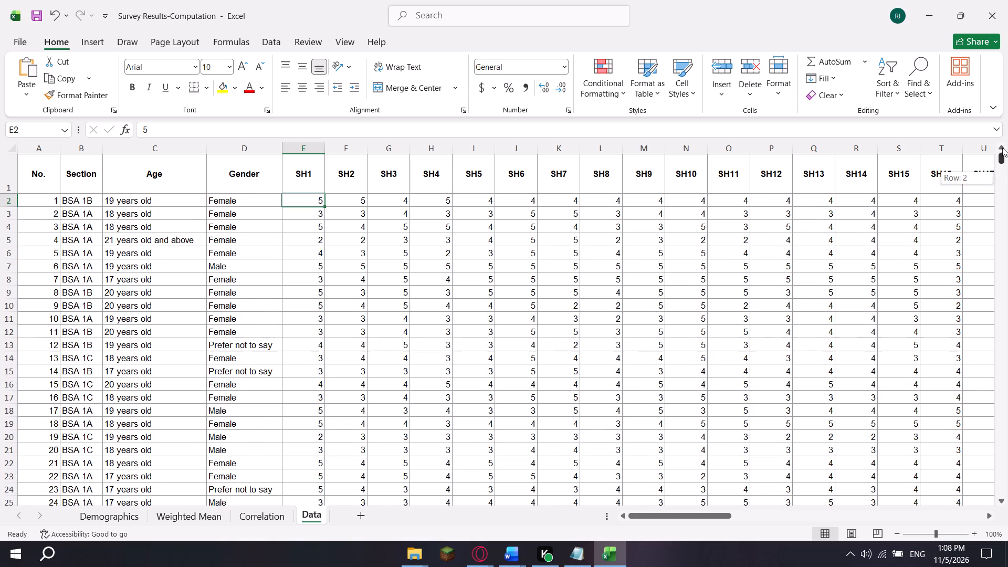
left_click_drag(1002, 148, 1002, 145)
Examine the Data sheet's columns, from the SH and PAP items through the mean, rank and dimension score columns.
scroll(419, 339, "down", 1, "ctrl")
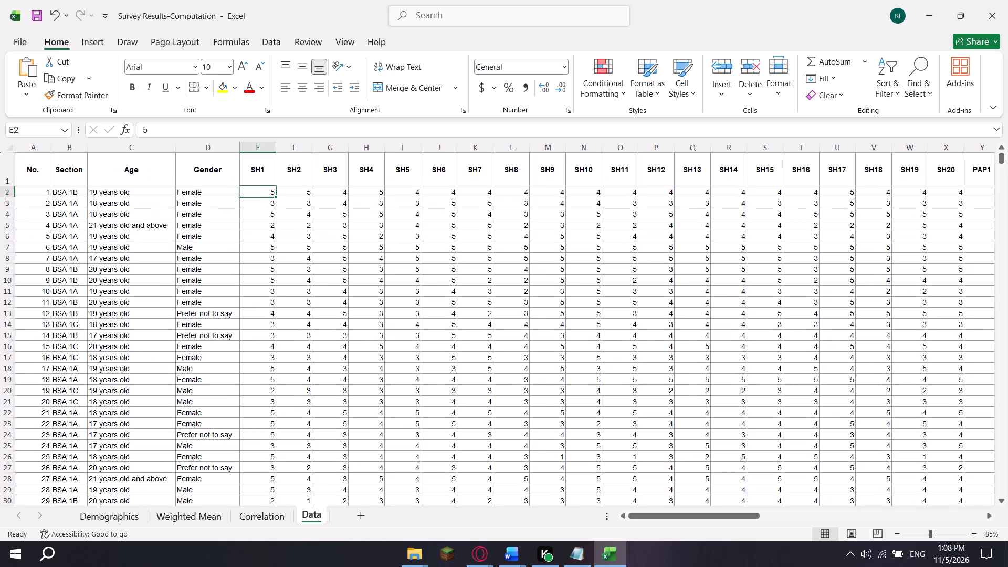
scroll(419, 339, "down", 1, "ctrl")
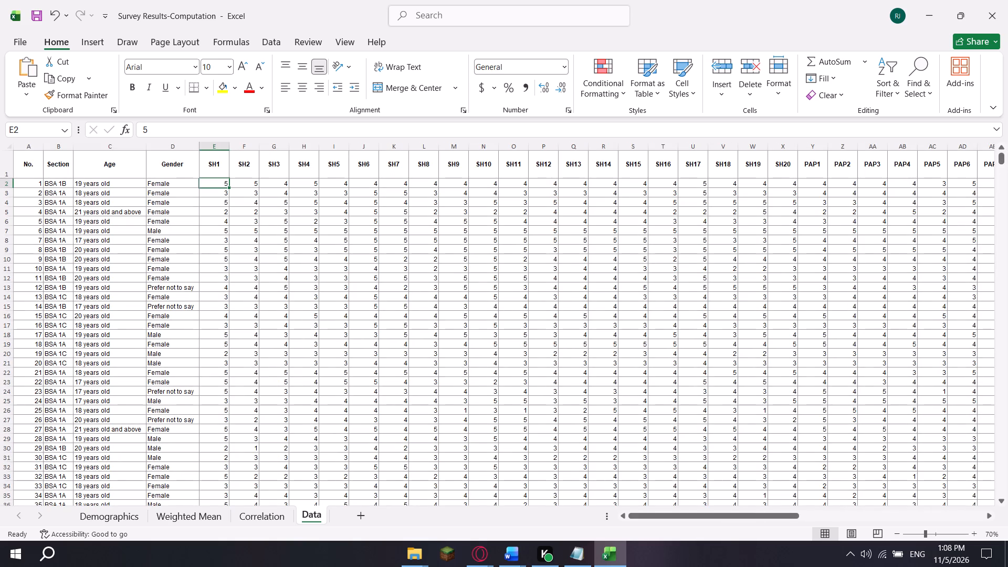
scroll(419, 339, "up", 1, "ctrl")
scroll(419, 338, "down", 1, "ctrl")
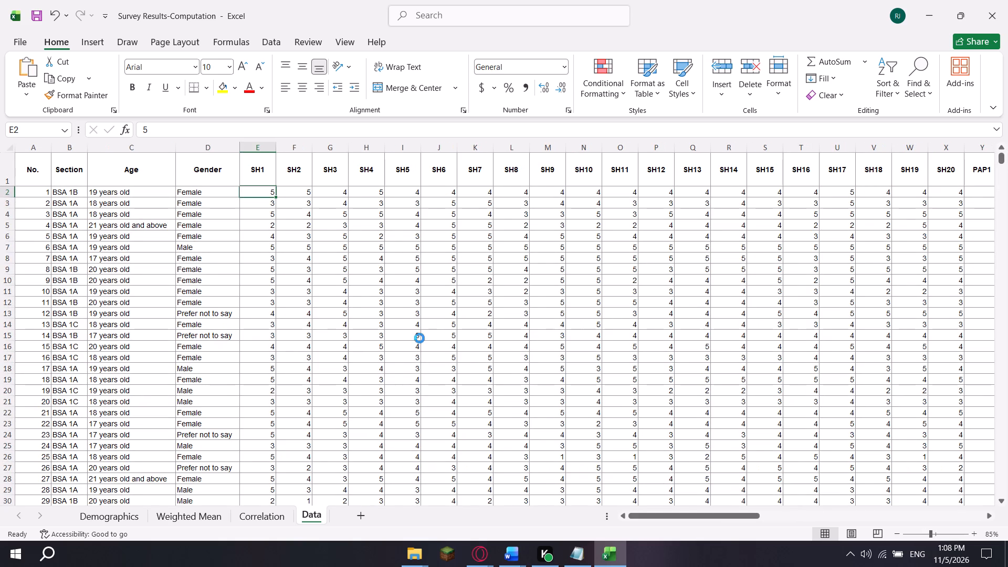
scroll(419, 338, "down", 1, "ctrl")
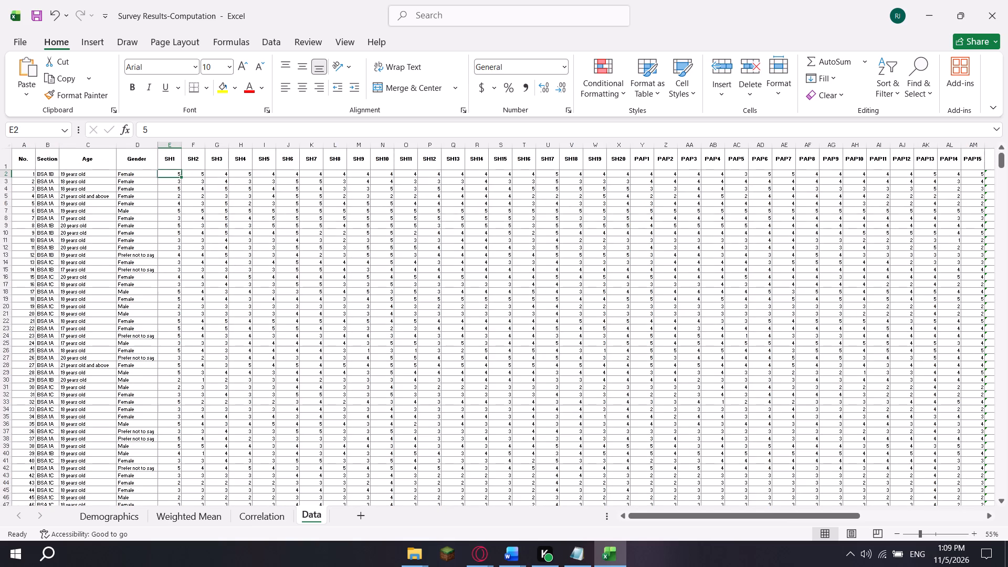
scroll(419, 338, "up", 2, "ctrl")
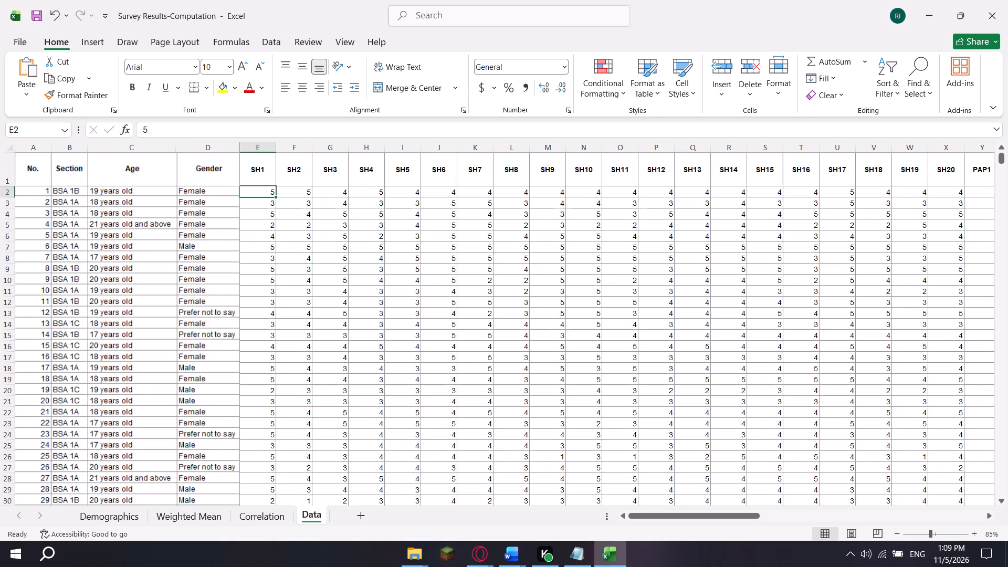
left_click_drag(670, 519, 694, 517)
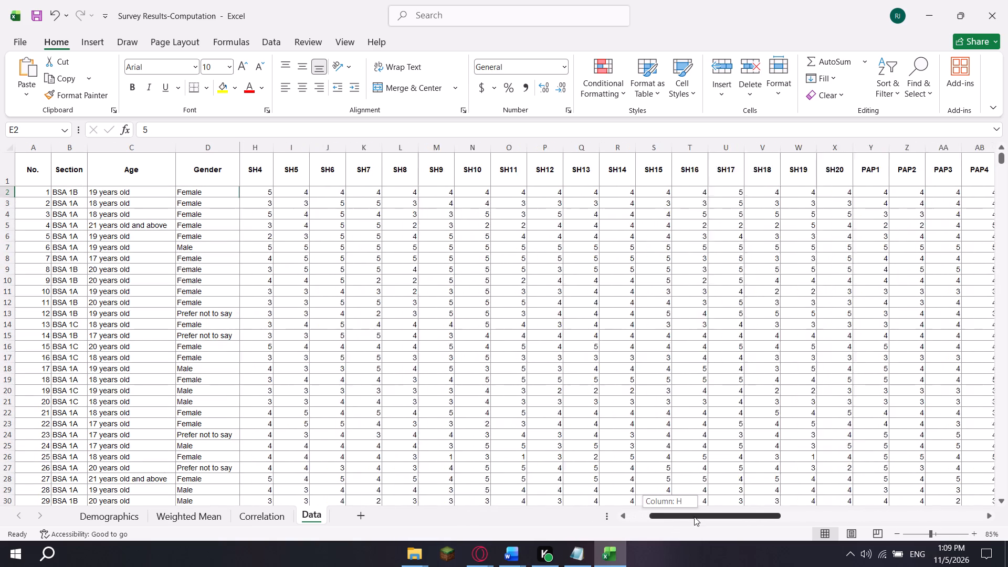
left_click_drag(694, 517, 762, 510)
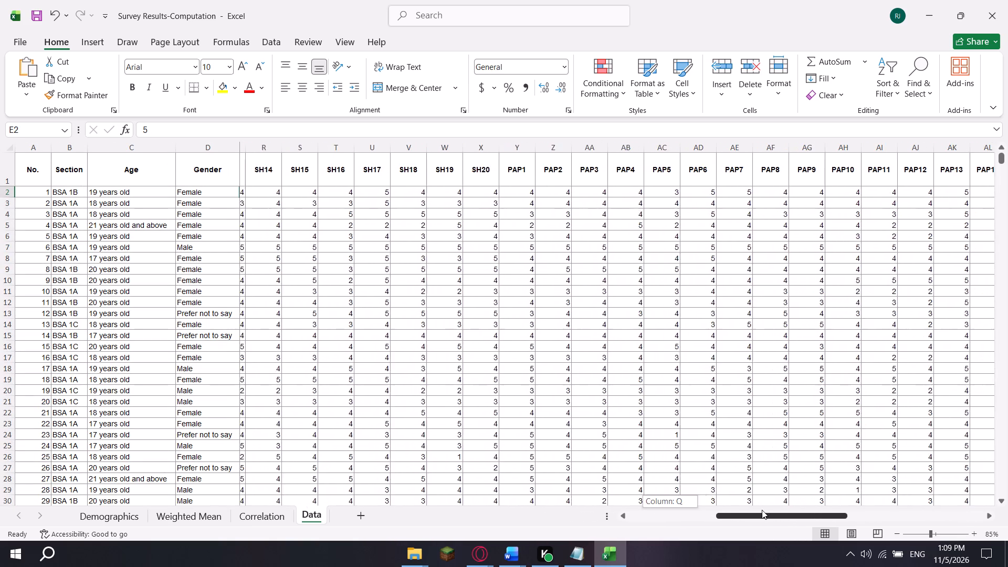
left_click_drag(762, 510, 875, 506)
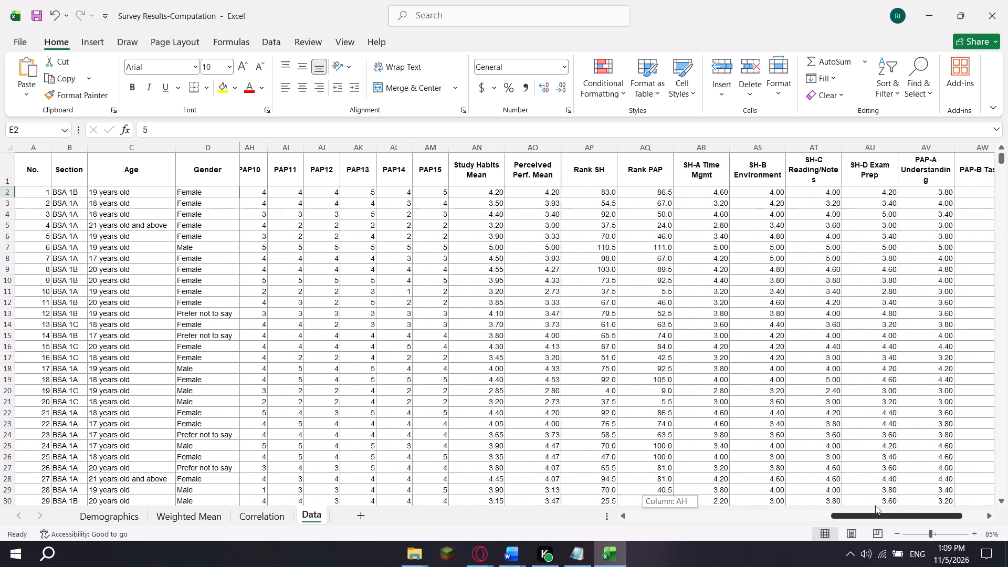
left_click_drag(875, 506, 663, 503)
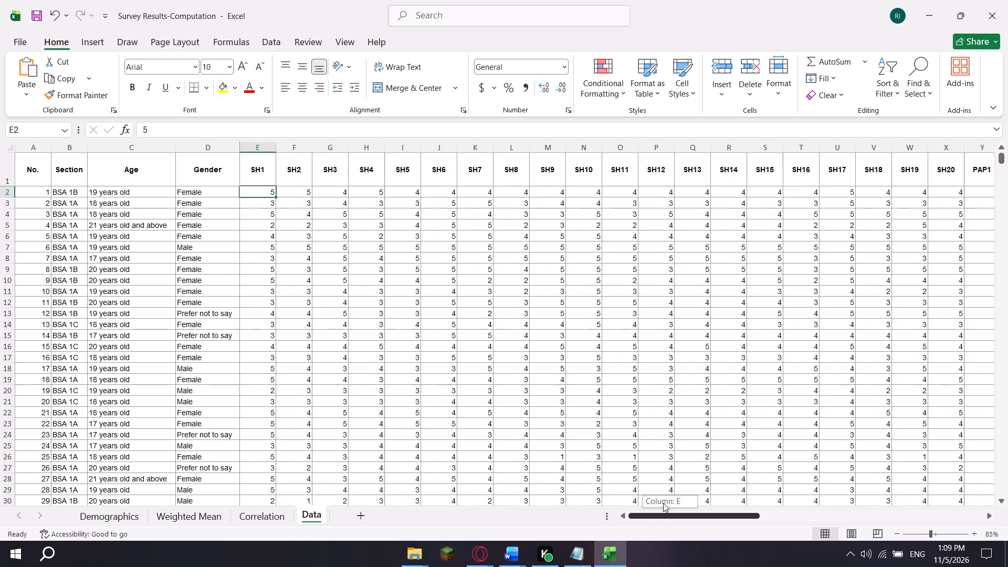
left_click_drag(663, 503, 632, 506)
scroll(342, 312, "up", 1, "ctrl")
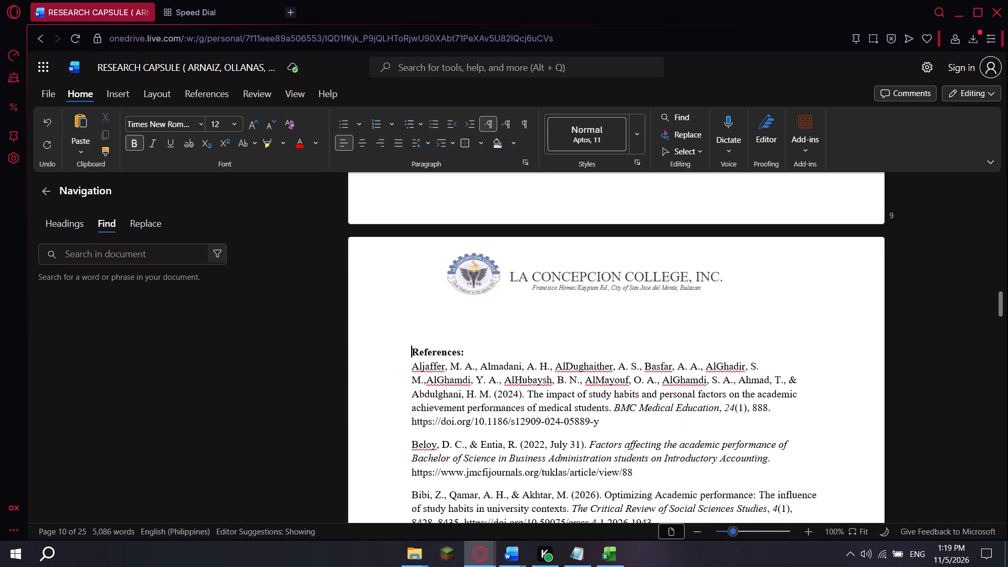
key("BackSpace")
key("BackSpace")
key("BackSpace")
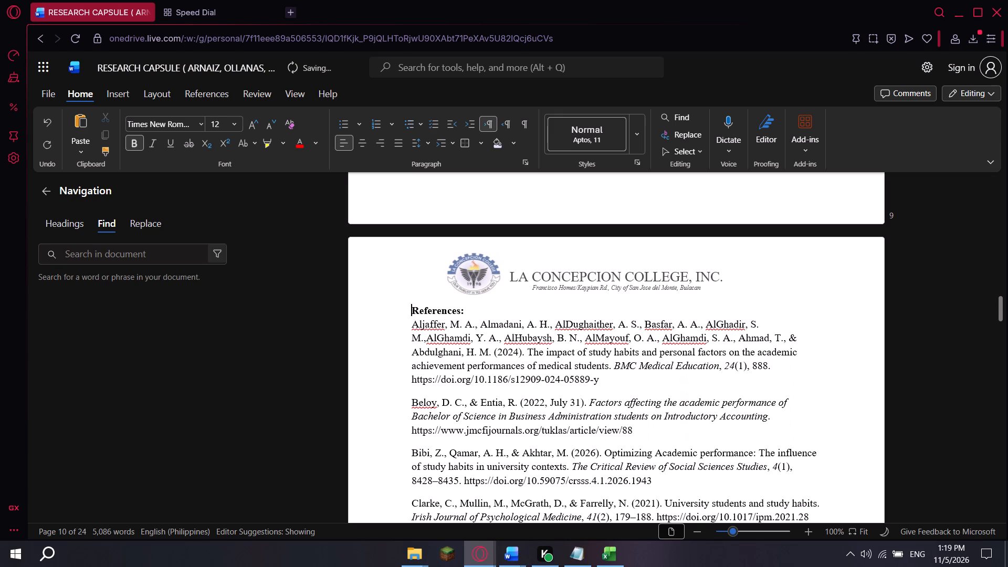
key("Return")
Insert a blank line between the References heading and the first reference entry.
scroll(426, 245, "down", 6)
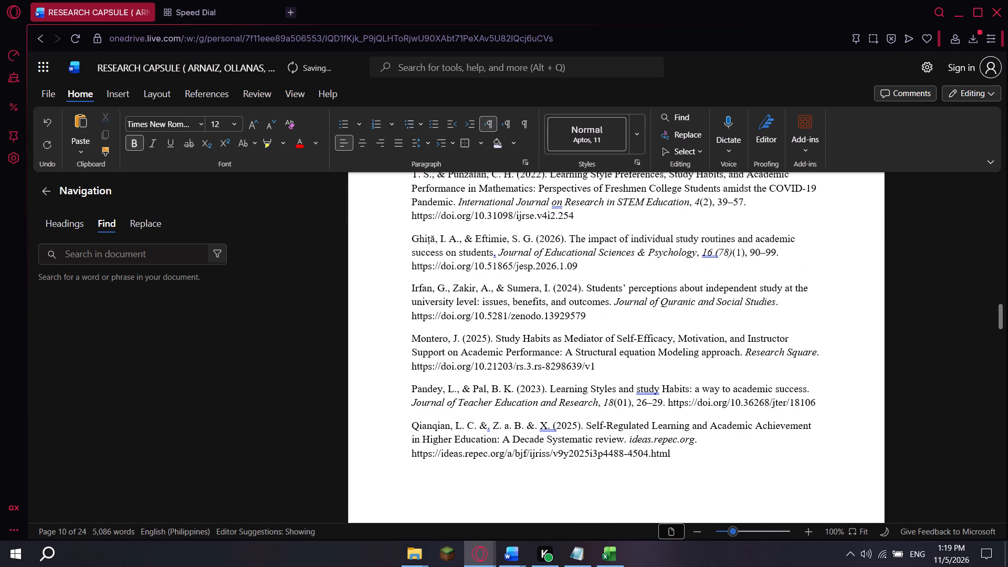
scroll(430, 235, "up", 7)
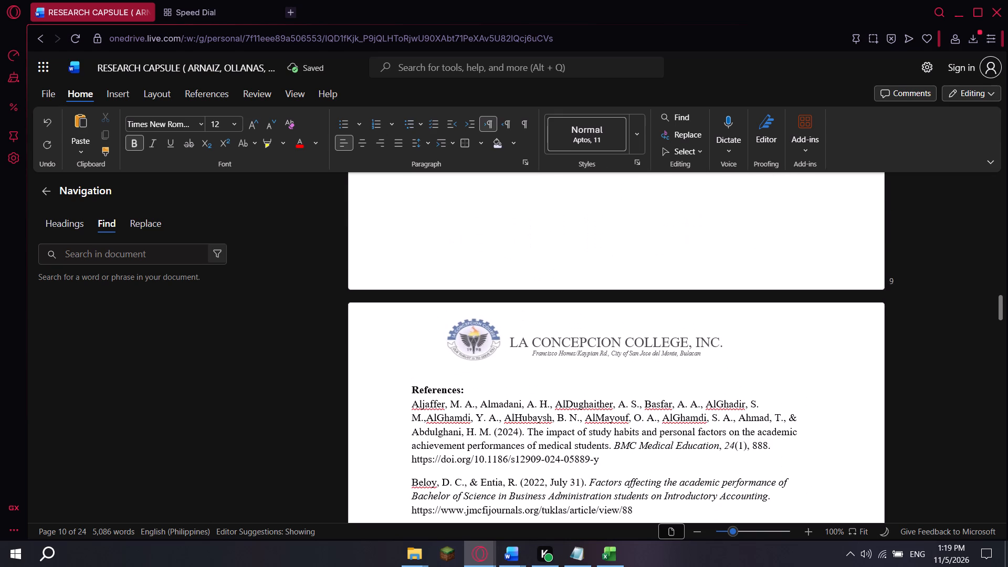
left_click(481, 382)
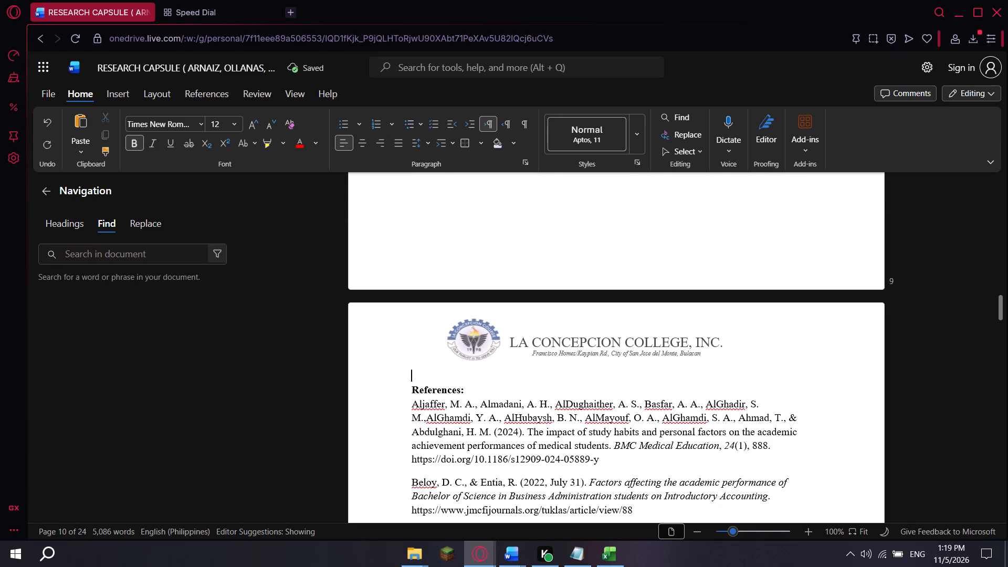
left_click(484, 392)
key("Return")
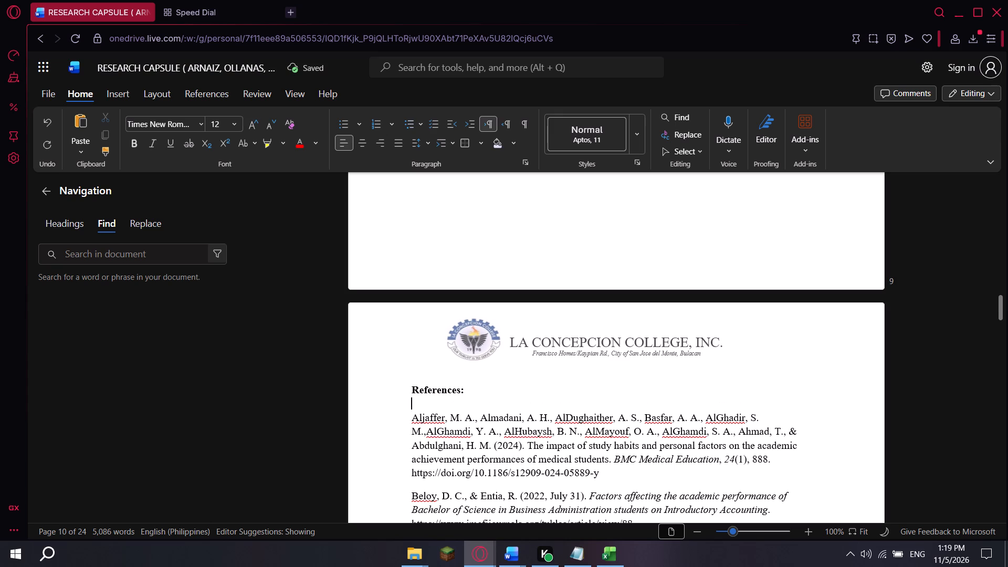
Add a blank line after the Qianqian and Montero reference entries, turning the URL at the end of each into a hyperlink.
scroll(488, 384, "down", 3)
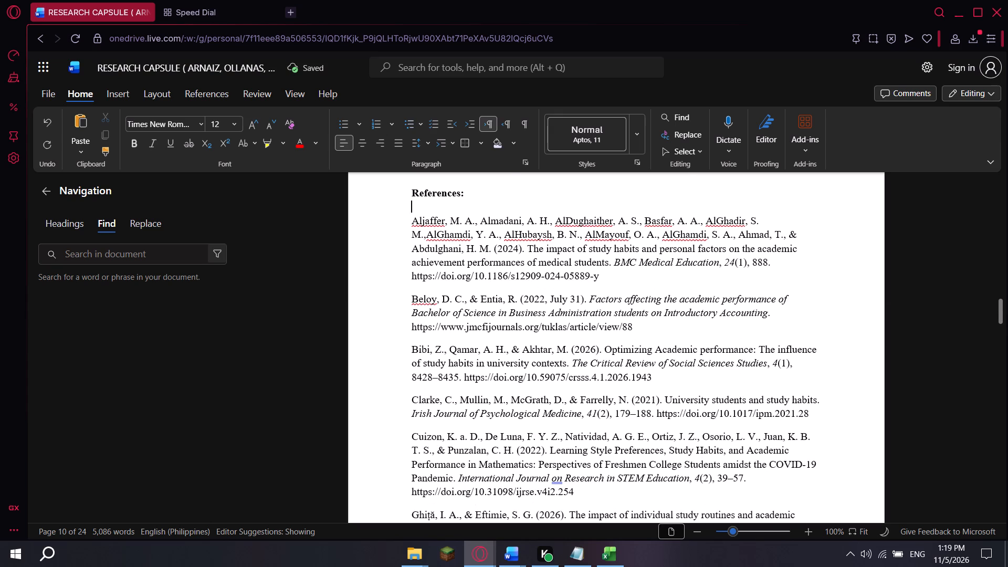
scroll(488, 383, "down", 9)
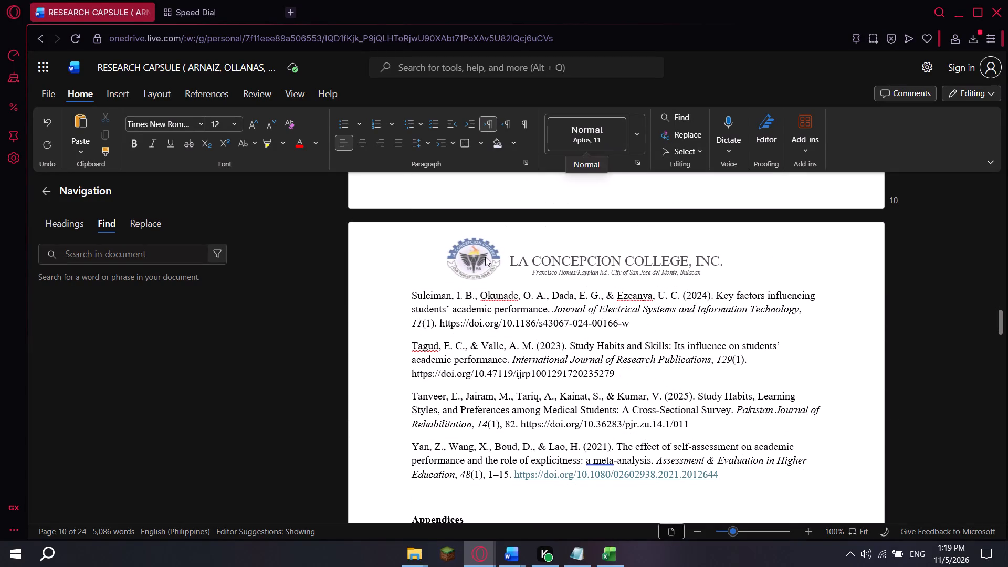
scroll(489, 256, "up", 3)
left_click(694, 337)
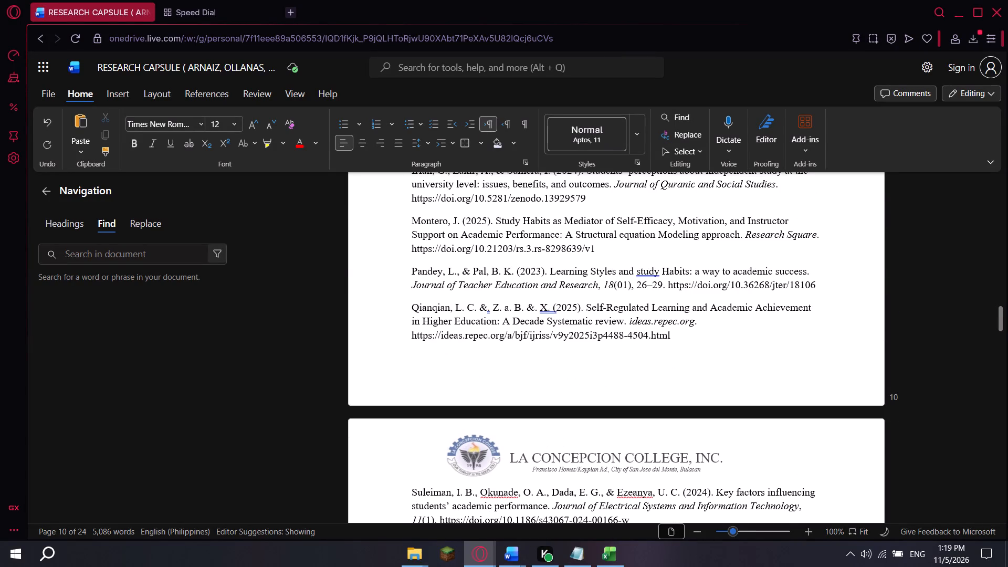
key("Return")
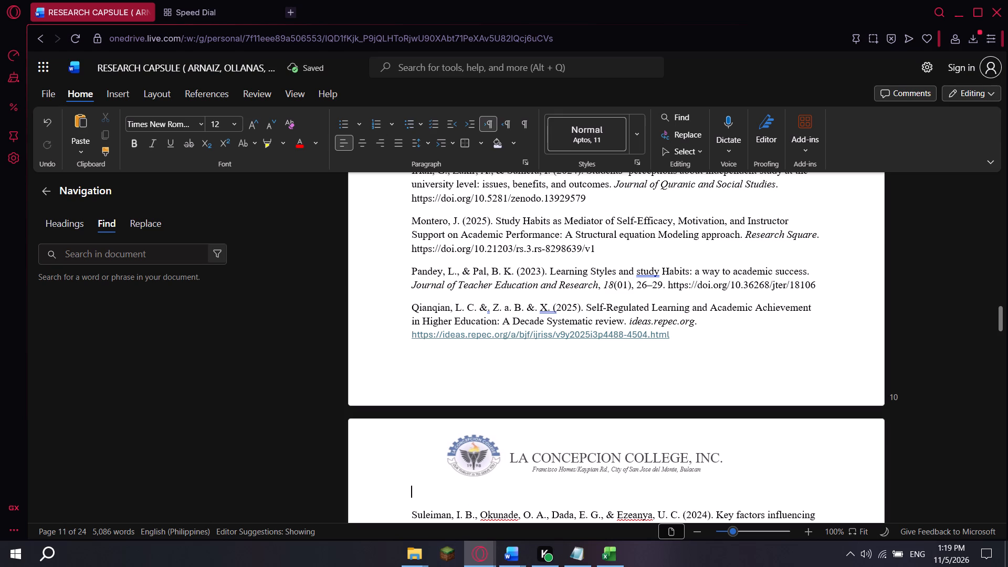
left_click(598, 248)
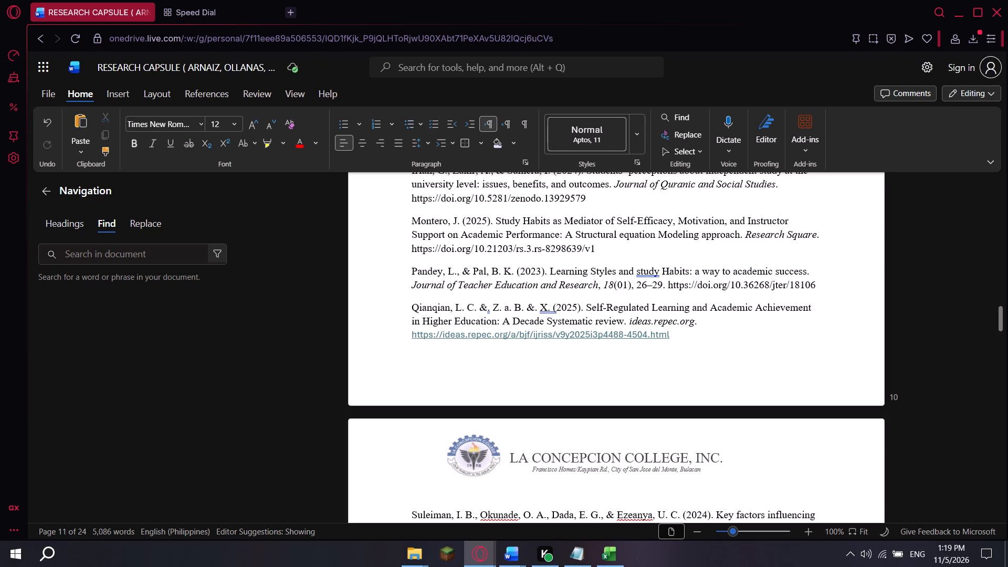
key("Return")
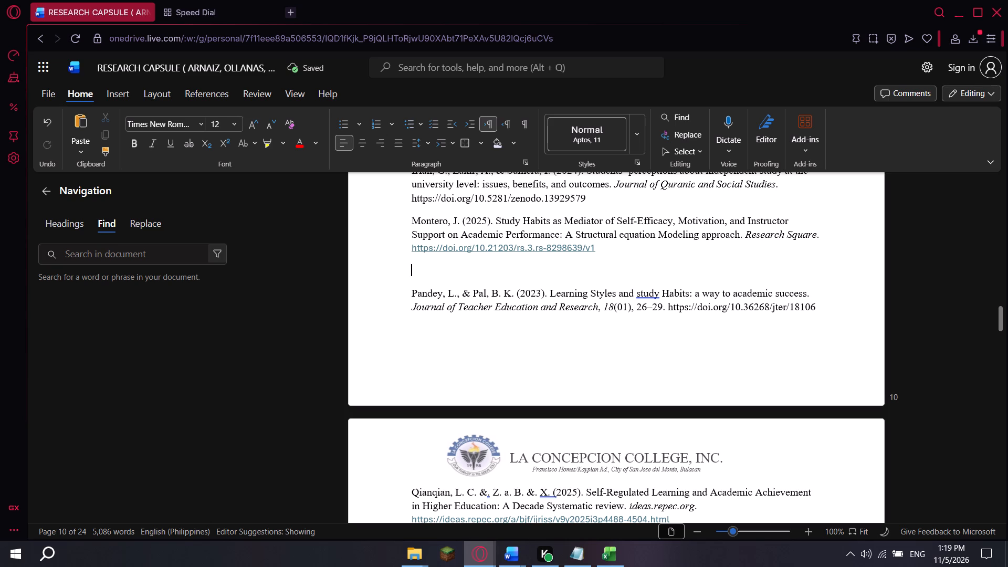
Convert the plain-text URLs ending the Aljaffer, Beloy and Bibi reference entries into hyperlinks, leaving no extra blank line after them.
scroll(746, 261, "up", 7)
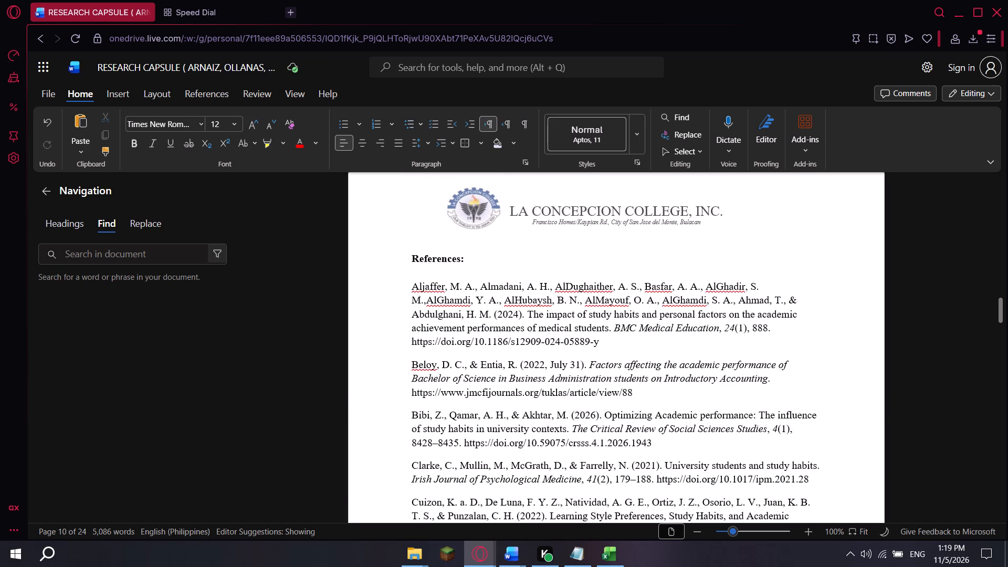
scroll(745, 275, "up", 3)
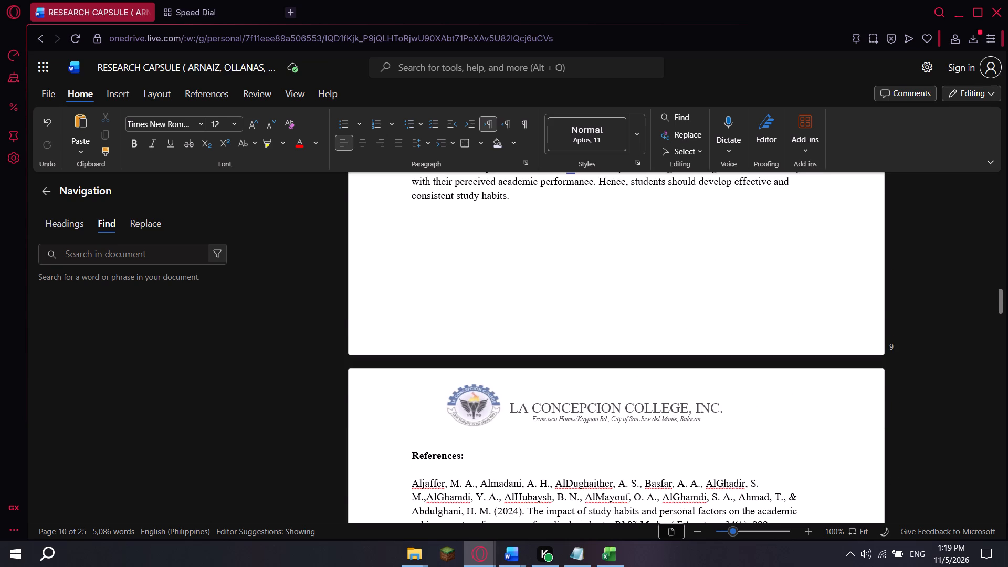
scroll(745, 275, "down", 2)
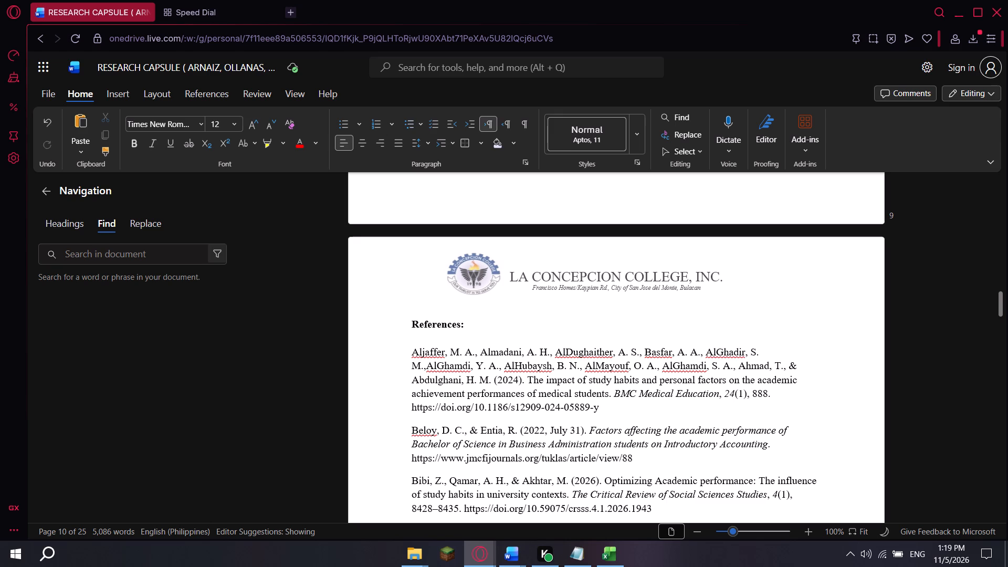
left_click(605, 406)
key("Return")
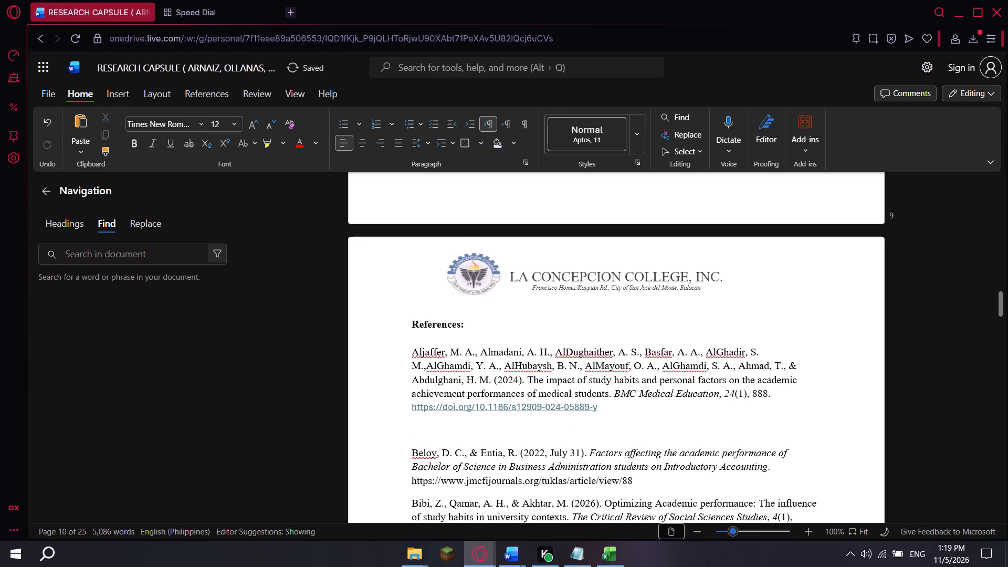
scroll(650, 398, "down", 3)
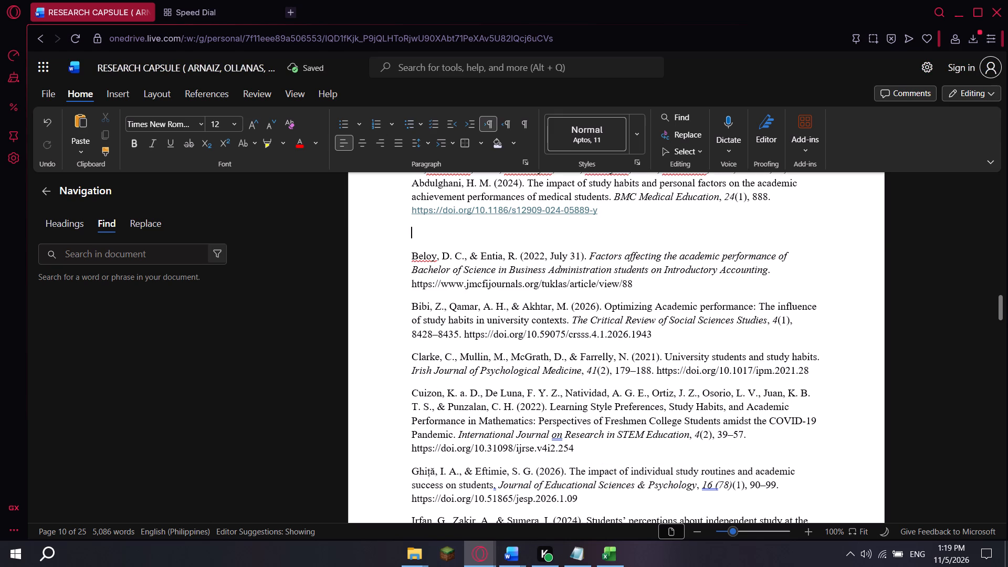
key("BackSpace")
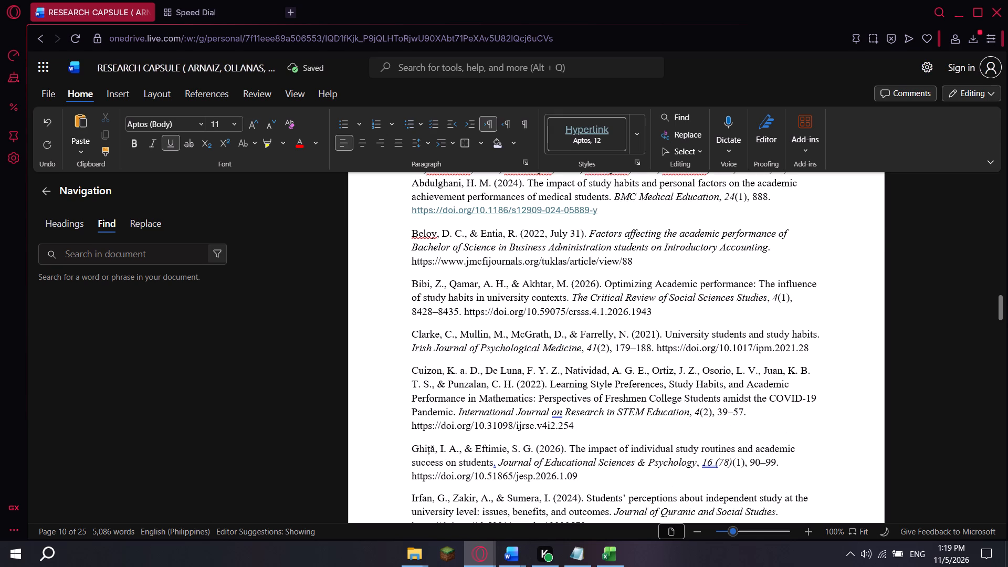
left_click(664, 270)
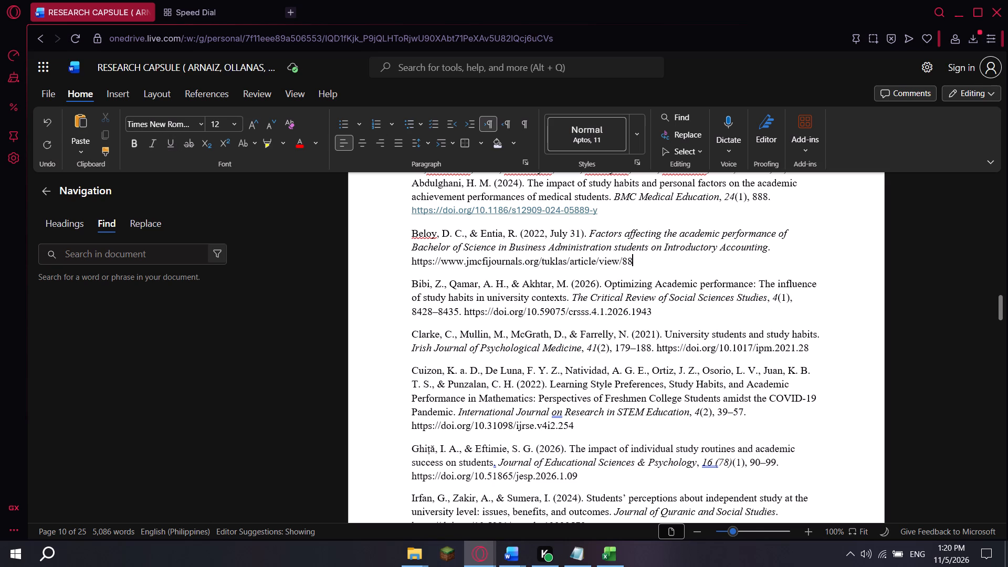
key("Return")
key("BackSpace")
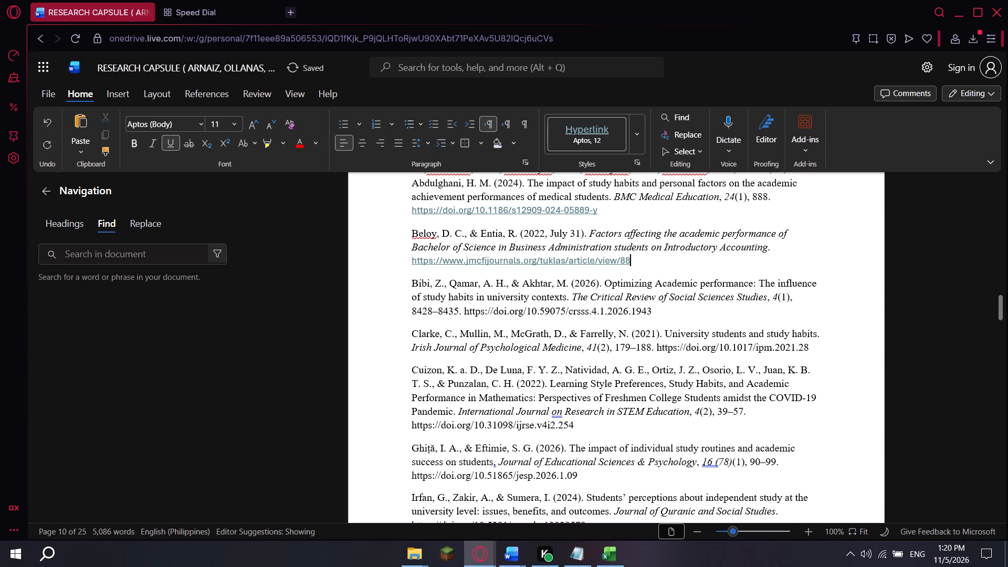
left_click(665, 312)
key("Return")
key("BackSpace")
Convert the plain-text URLs ending the Clarke, Cuizon, Ghiță and Irfan reference entries into hyperlinks without adding blank lines.
scroll(647, 333, "down", 1)
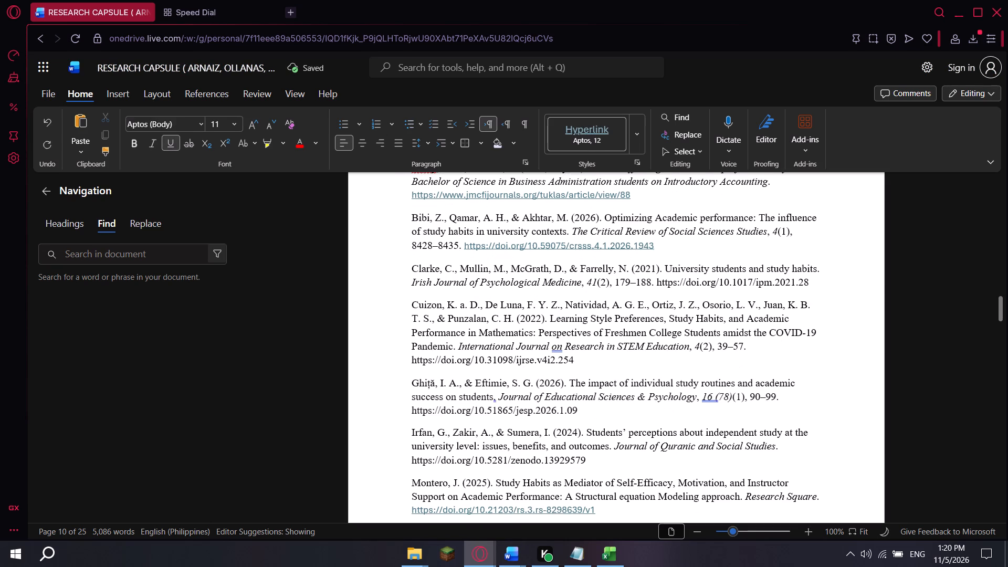
left_click(814, 282)
key("Return")
key("BackSpace")
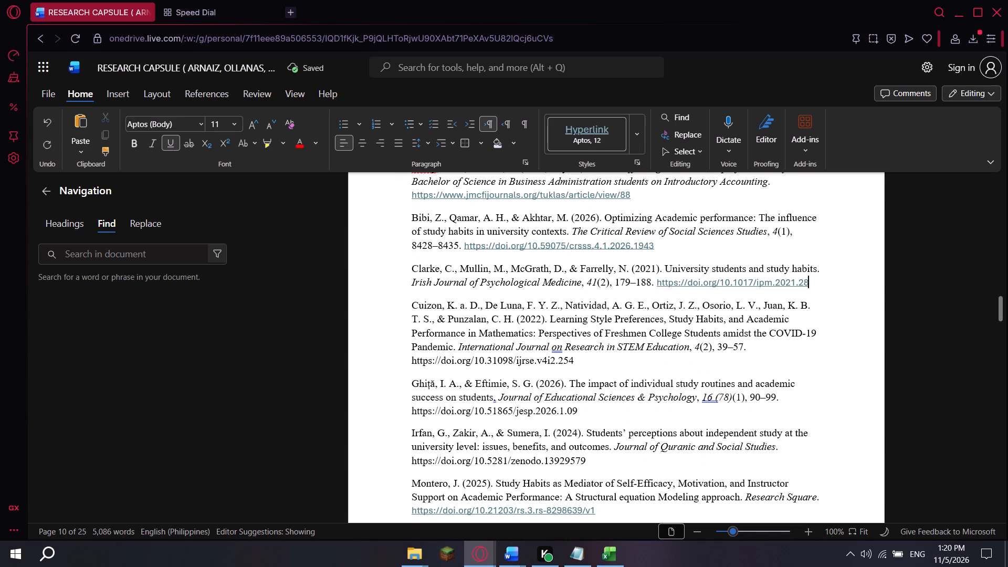
left_click(603, 361)
key("Return")
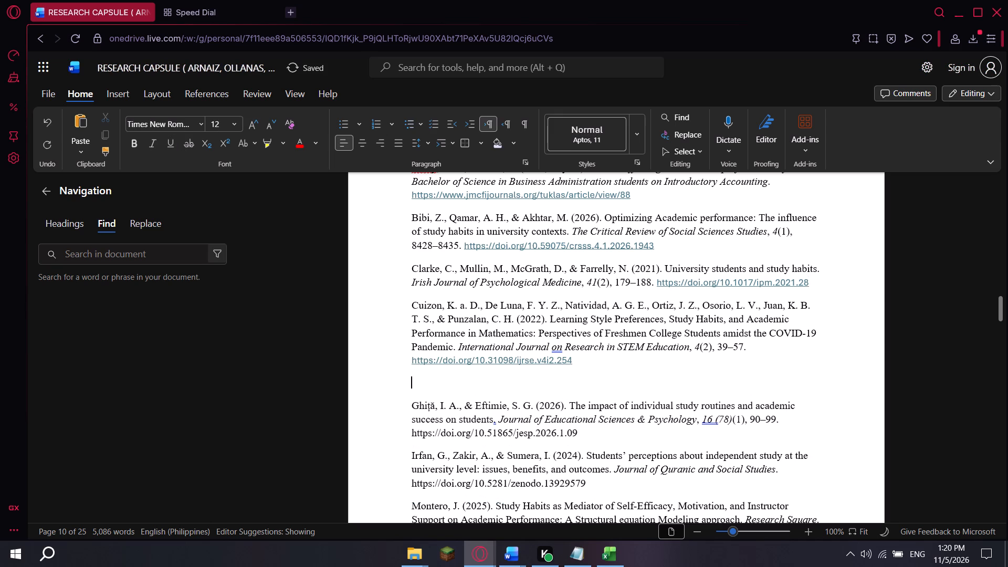
key("BackSpace")
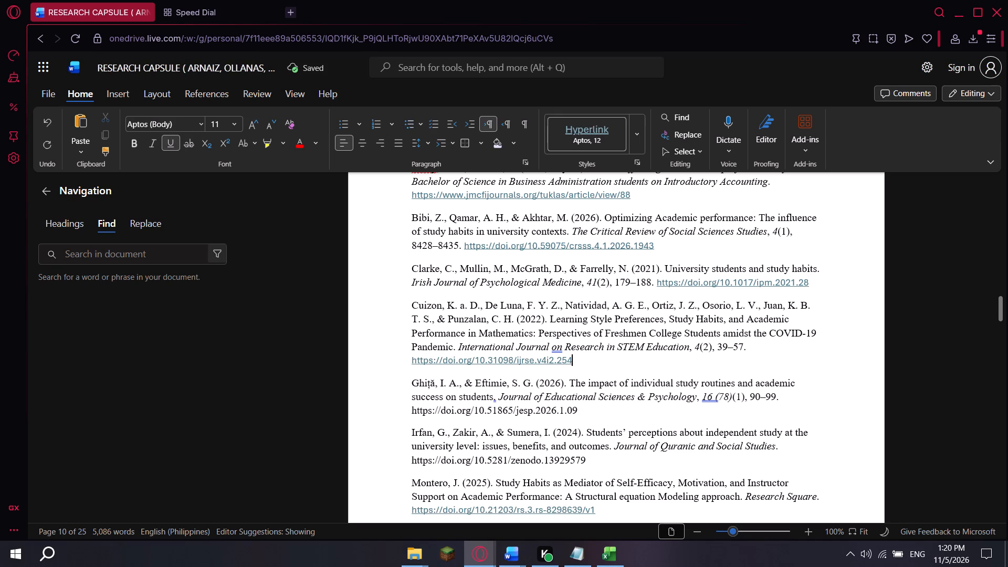
left_click(577, 412)
key("Return")
key("BackSpace")
left_click(601, 457)
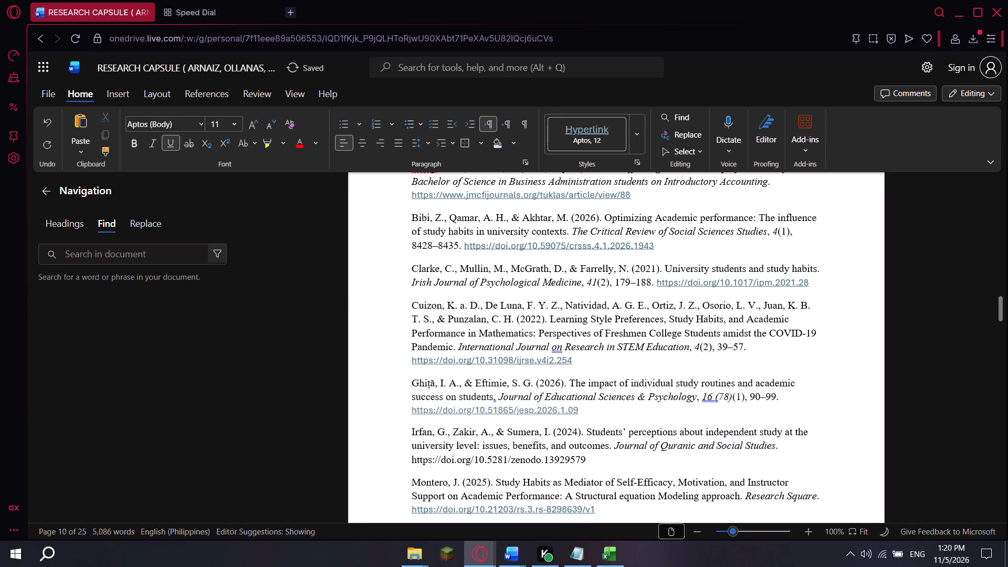
key("Return")
key("BackSpace")
Delete the extra blank line between the Montero and Pandey reference entries.
scroll(600, 453, "down", 2)
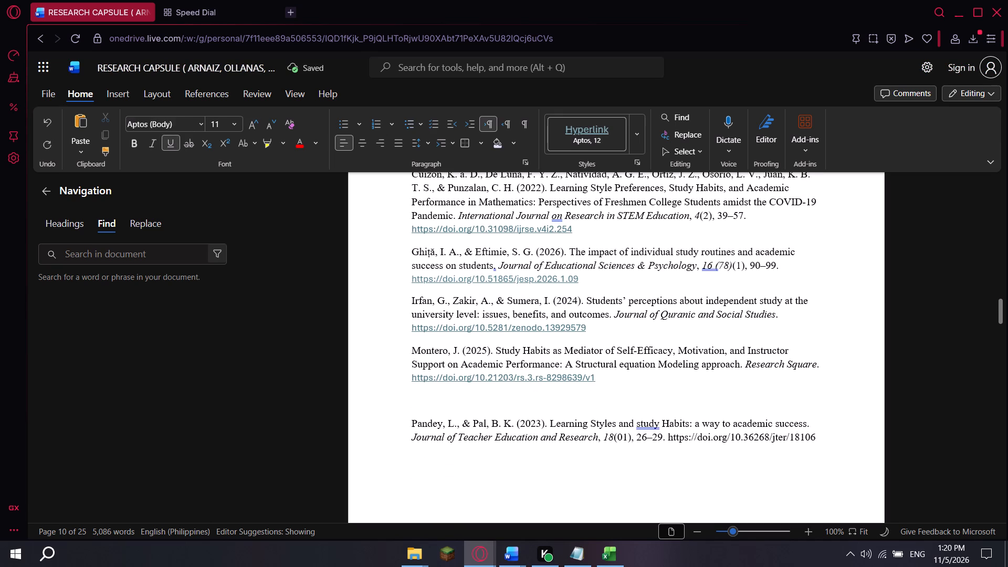
left_click(602, 393)
key("BackSpace")
Convert the plain-text URLs ending the Pandey and Suleiman reference entries into hyperlinks without adding blank lines.
left_click(814, 414)
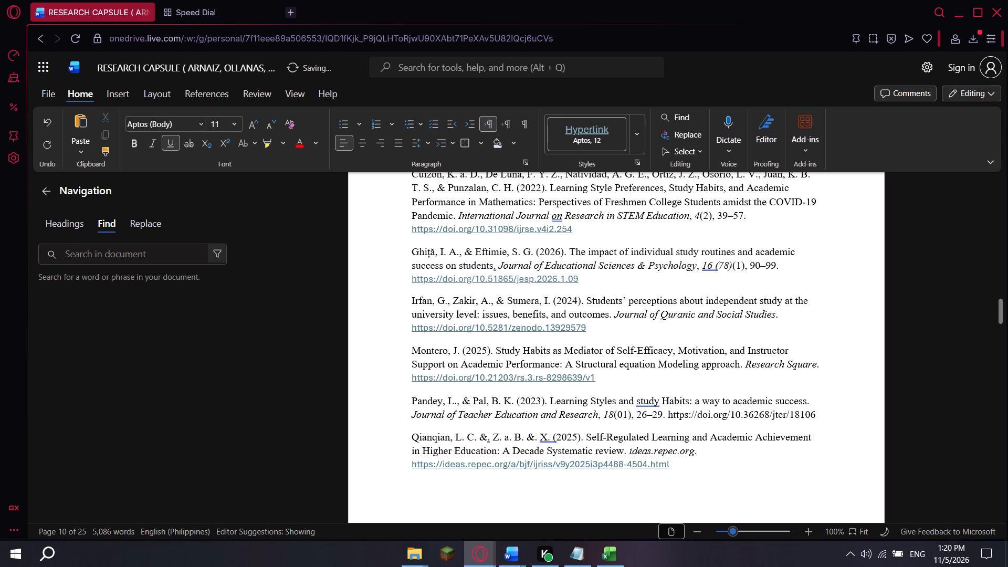
key("Return")
key("BackSpace")
scroll(709, 436, "down", 3)
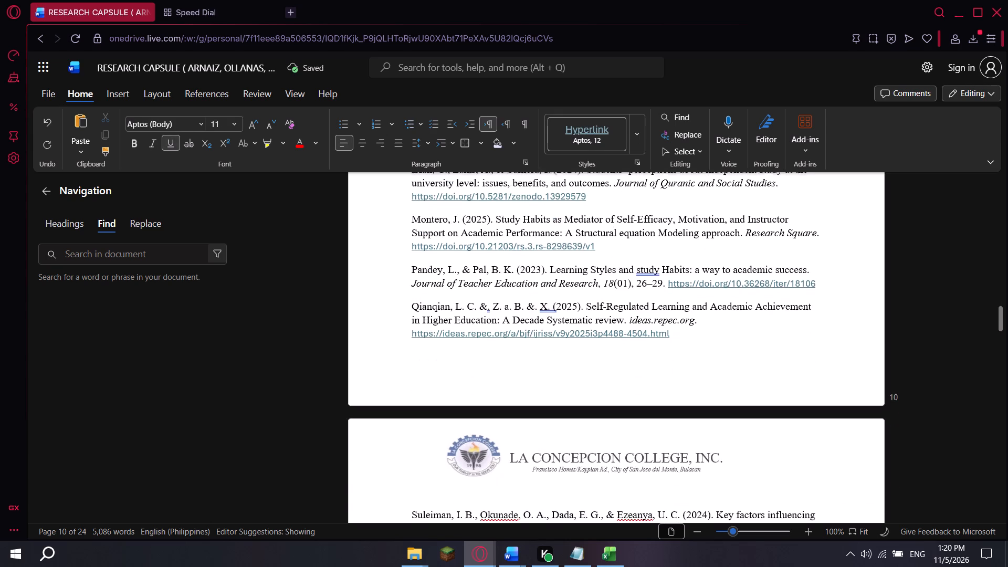
left_click(661, 472)
key("Return")
key("BackSpace")
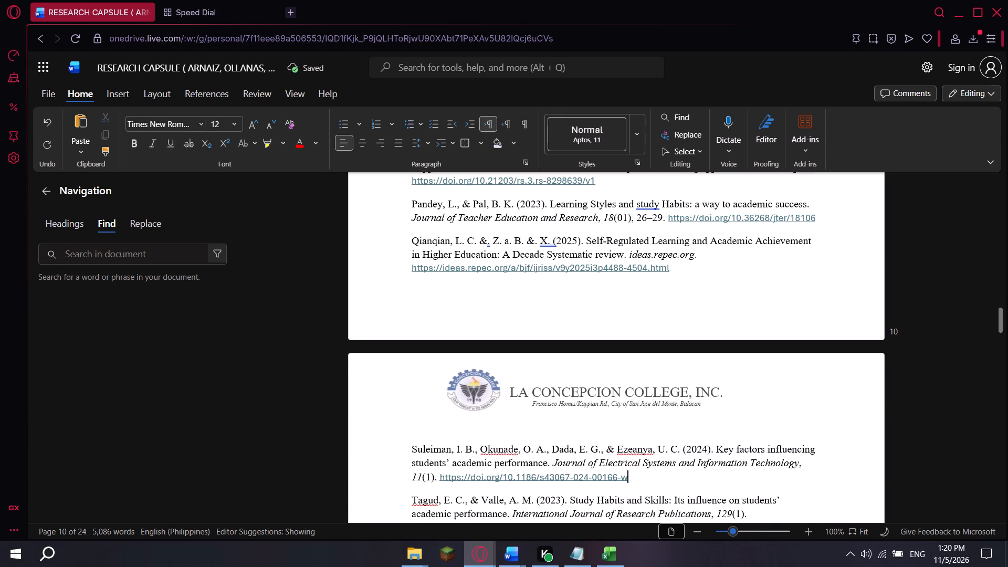
Convert the plain-text URLs ending the Tagud and Tanveer reference entries into hyperlinks without adding blank lines.
scroll(666, 472, "down", 2)
left_click(647, 404)
key("Return")
key("BackSpace")
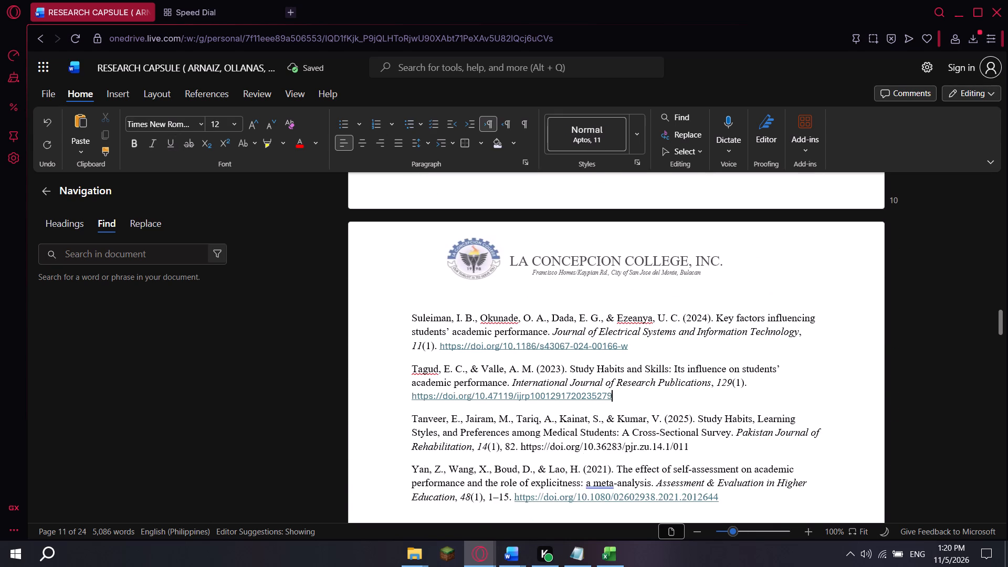
scroll(649, 403, "down", 1)
left_click(698, 392)
key("Return")
key("BackSpace")
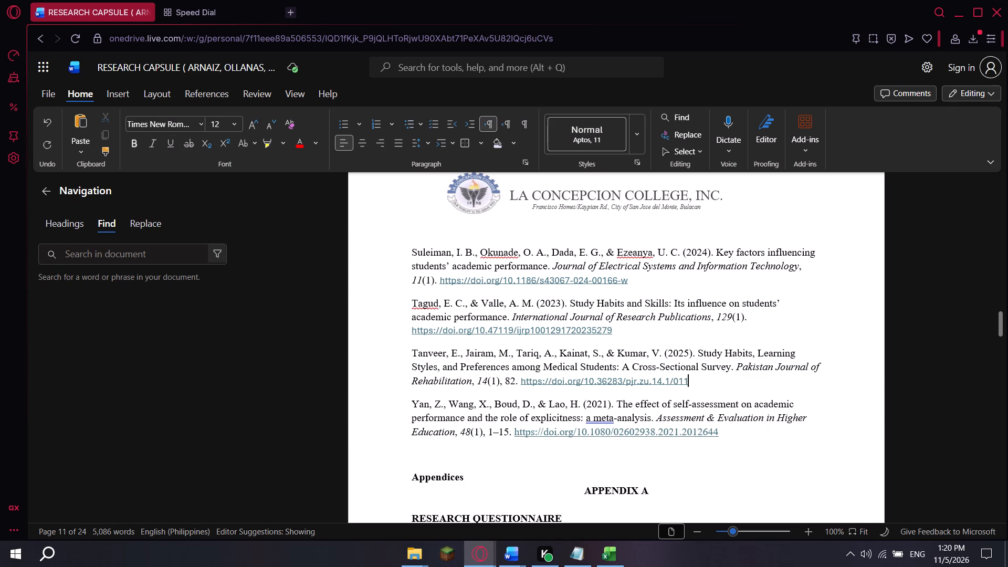